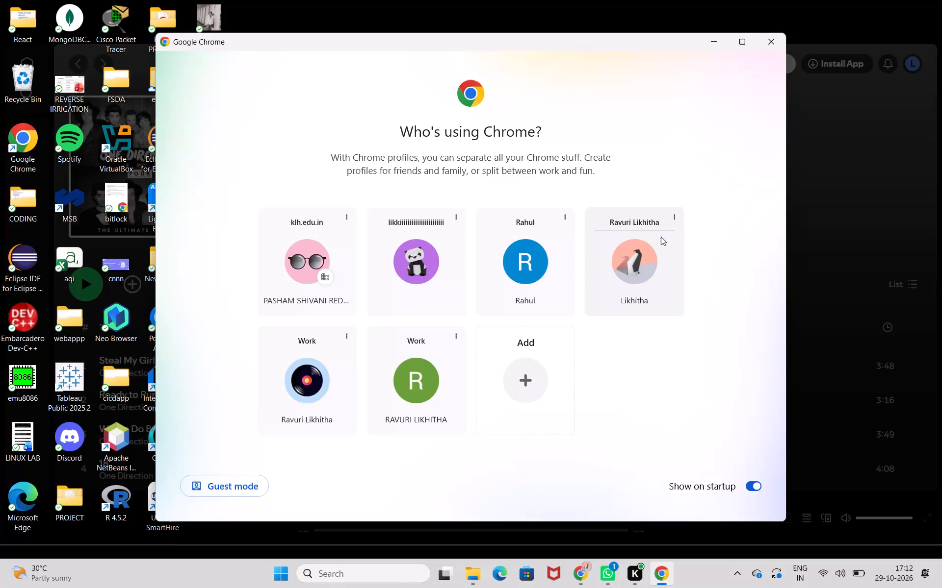
Open the Chrome profile that has the penguin picture.
{"action": "left_click", "coordinate": [651, 245]}
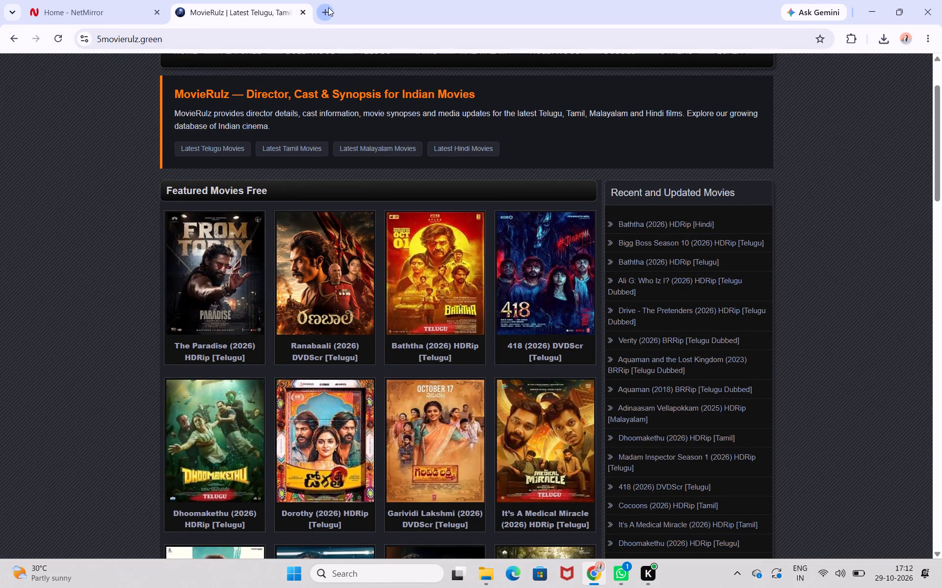
Search the web for "canva" in a new tab and open the Canva site from the results.
{"action": "left_click", "coordinate": [328, 7]}
{"action": "left_click", "coordinate": [315, 37]}
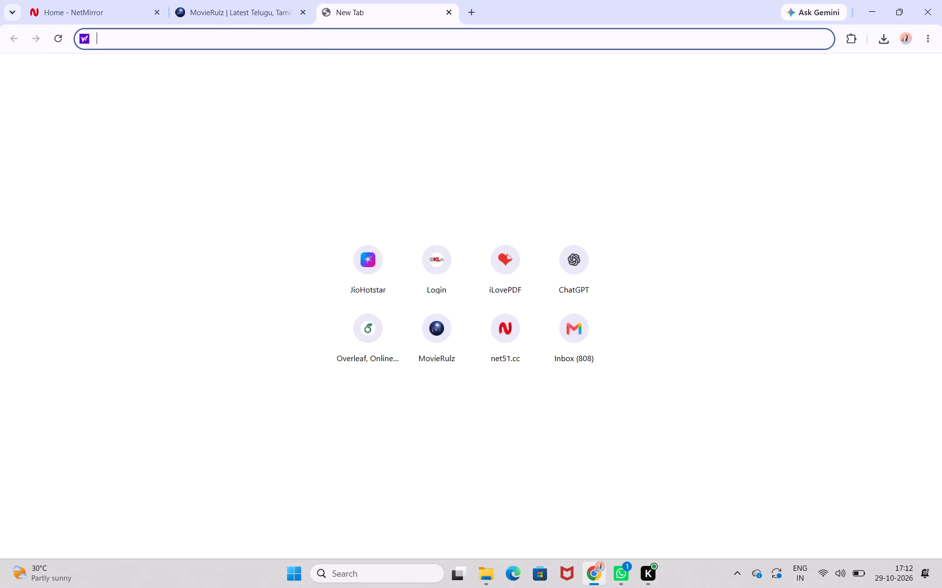
{"action": "type", "text": "canc"}
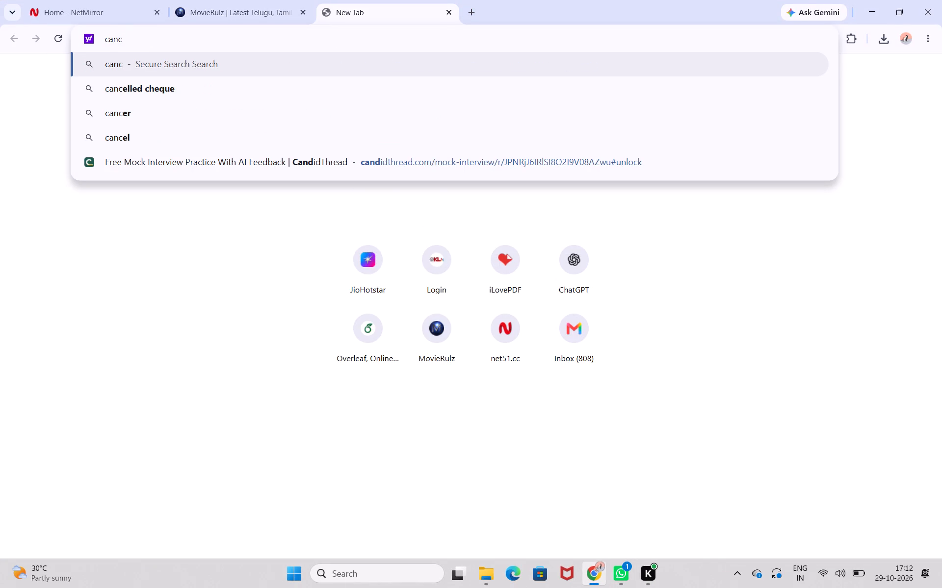
{"action": "key", "text": "BackSpace"}
{"action": "type", "text": "va"}
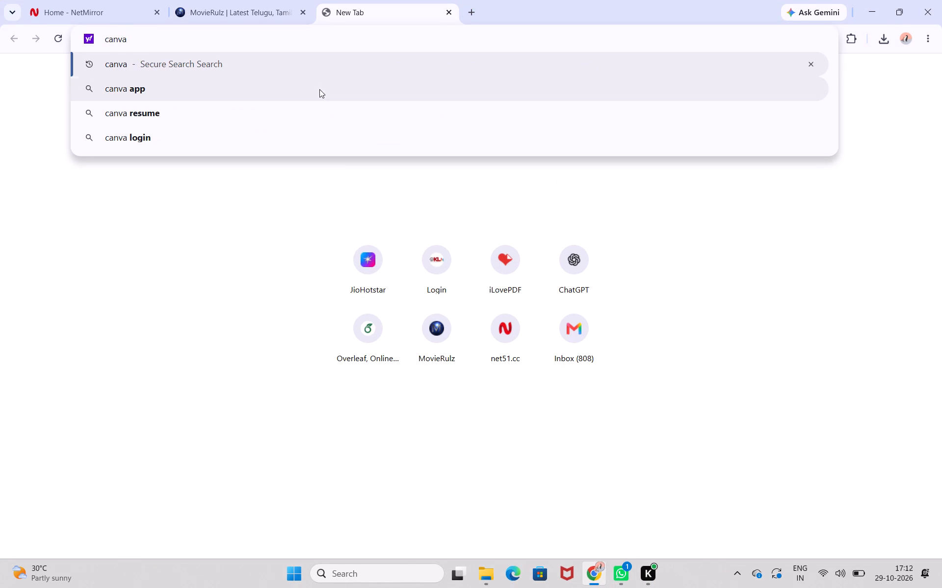
{"action": "key", "text": "Return"}
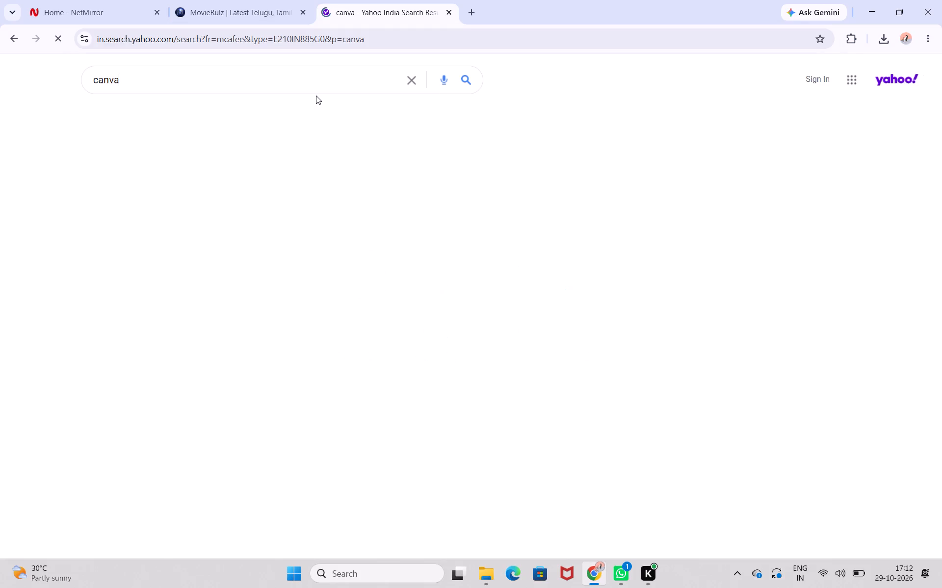
{"action": "left_click", "coordinate": [119, 187]}
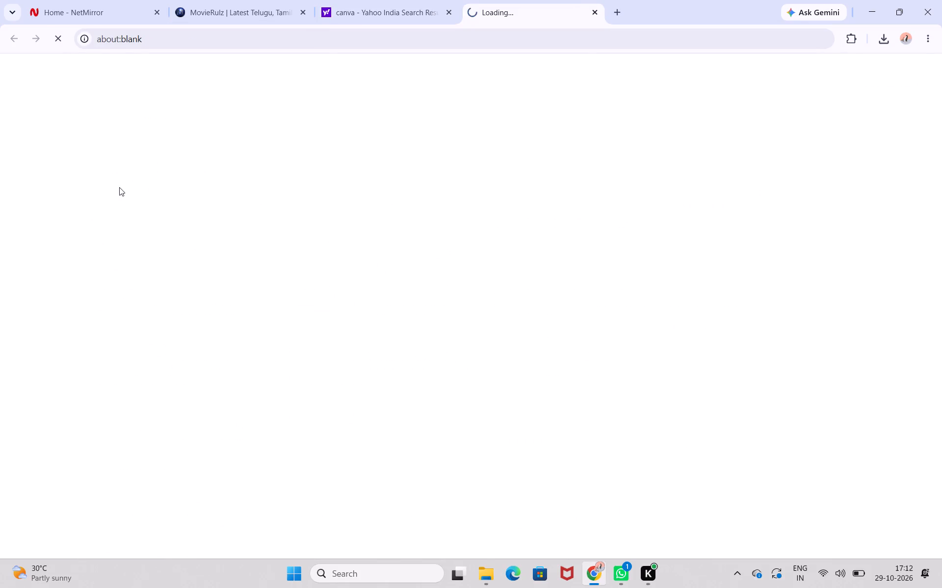
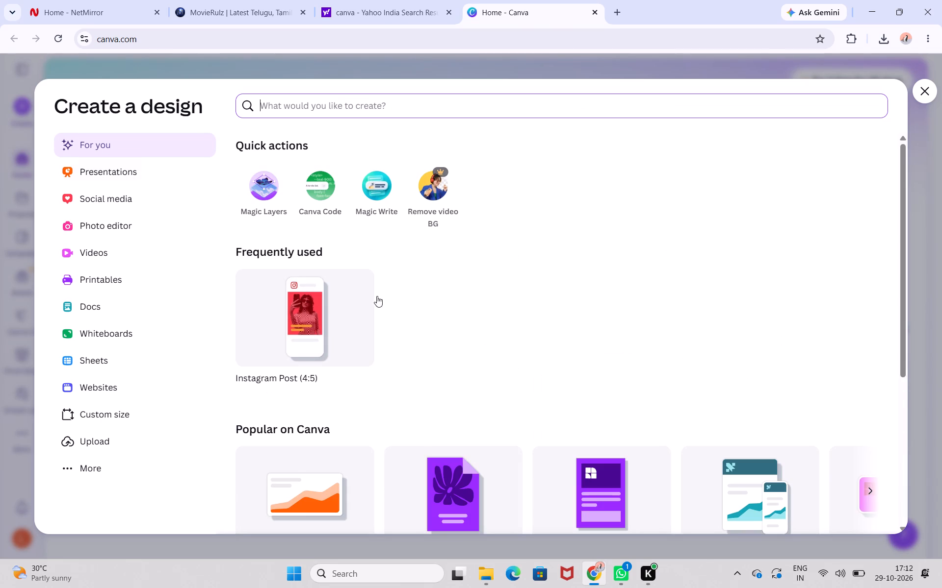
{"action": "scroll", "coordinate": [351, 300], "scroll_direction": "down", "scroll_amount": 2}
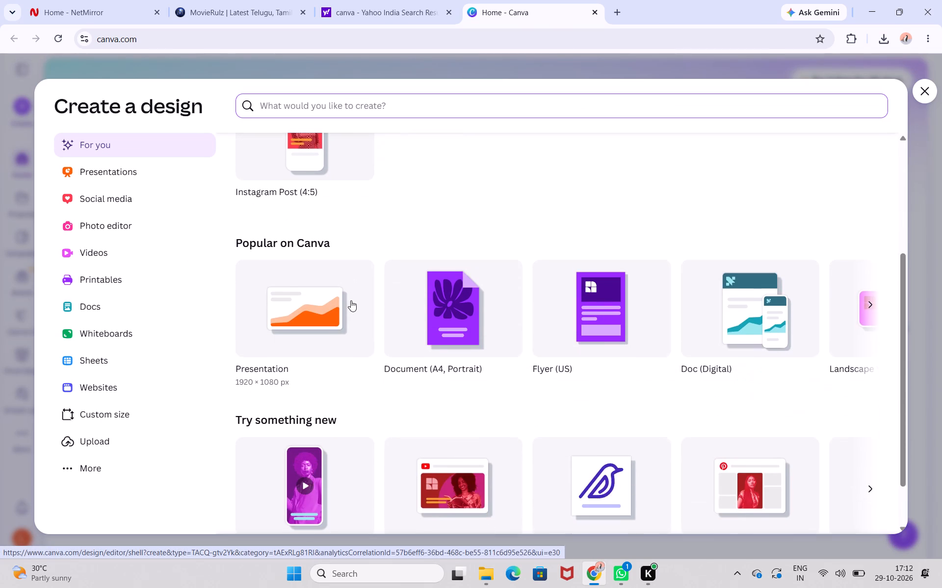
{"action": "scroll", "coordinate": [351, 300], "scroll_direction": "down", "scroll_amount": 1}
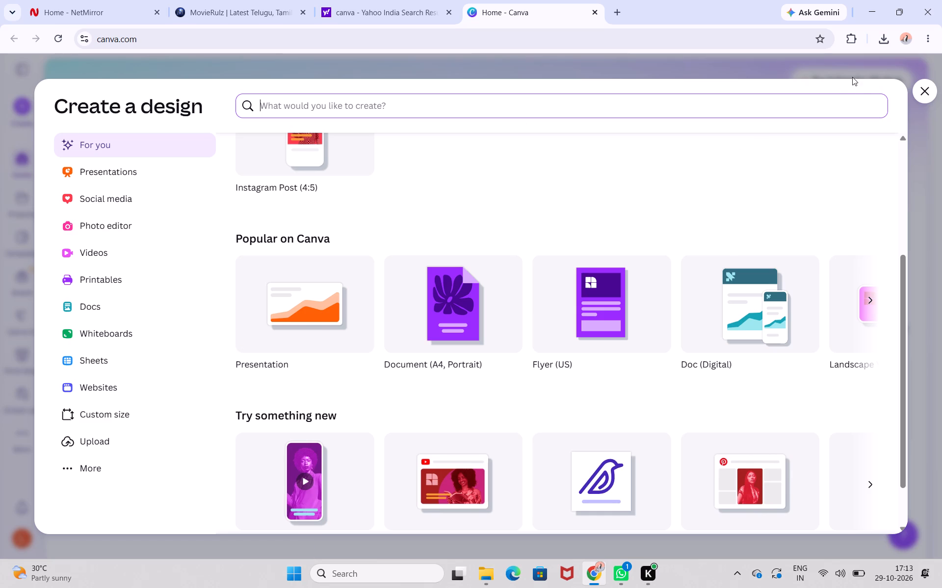
Dismiss the design creation window and open the recent untitled Instagram Post design with the purple food illustration.
{"action": "left_click", "coordinate": [918, 87]}
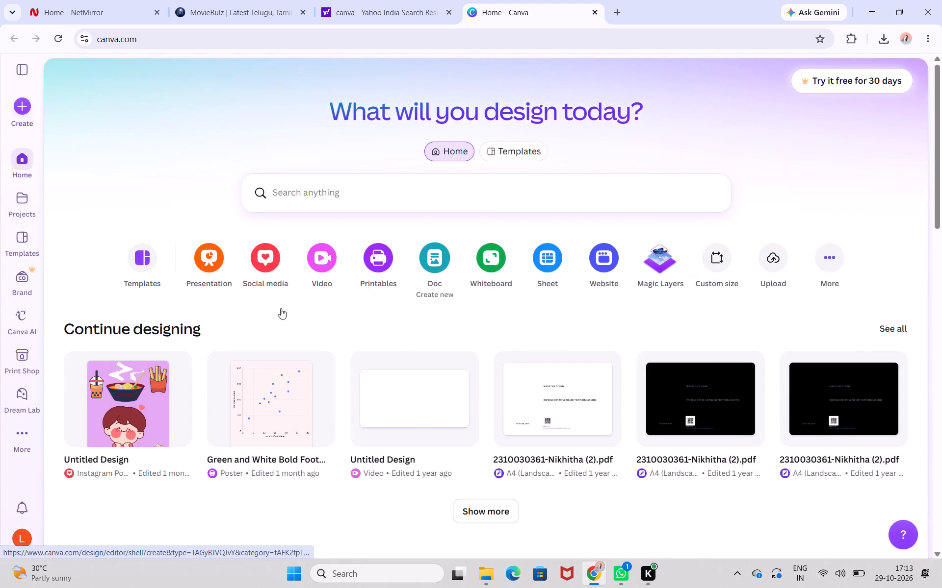
{"action": "scroll", "coordinate": [225, 318], "scroll_direction": "down", "scroll_amount": 2}
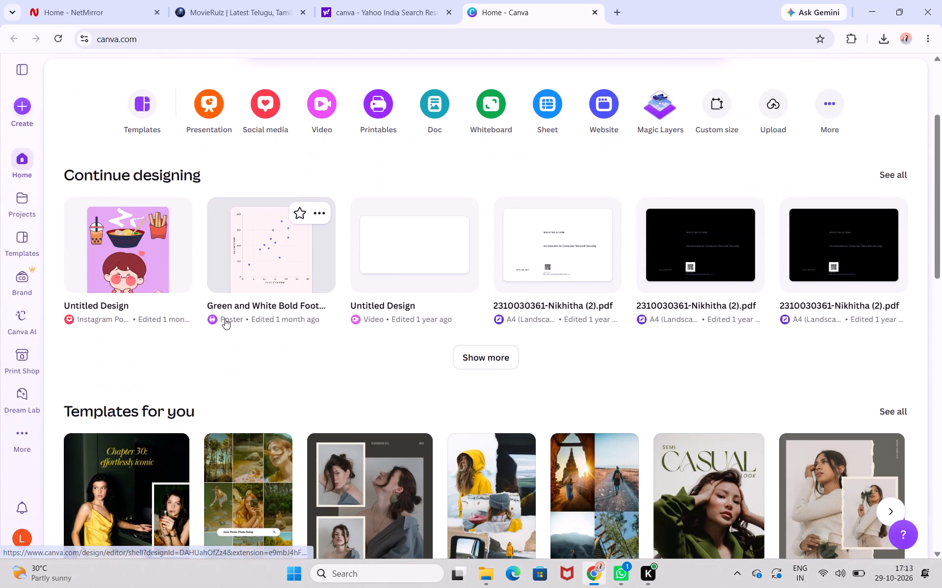
{"action": "left_click", "coordinate": [139, 271]}
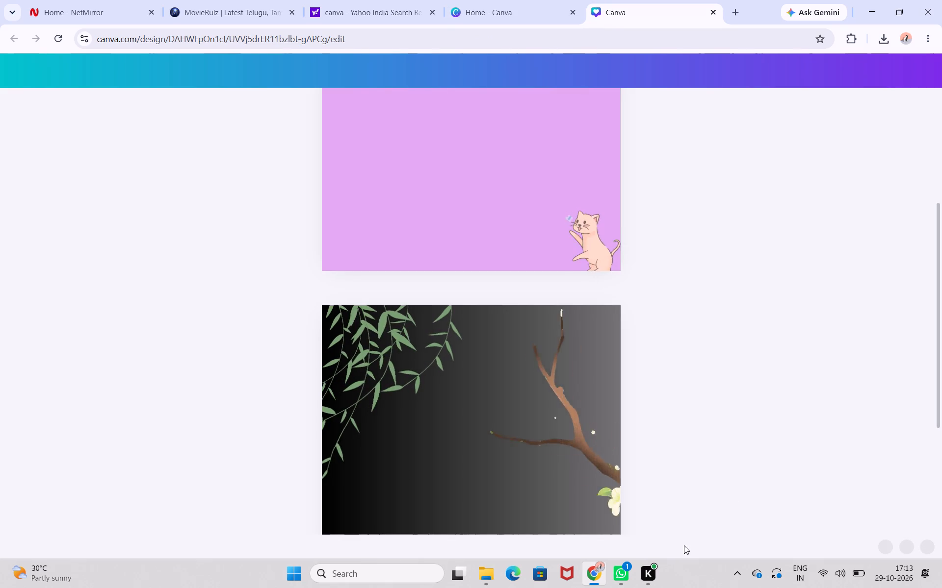
Add a new page after page 2, the dark page with flowers and a butterfly.
{"action": "scroll", "coordinate": [677, 549], "scroll_direction": "down", "scroll_amount": 17}
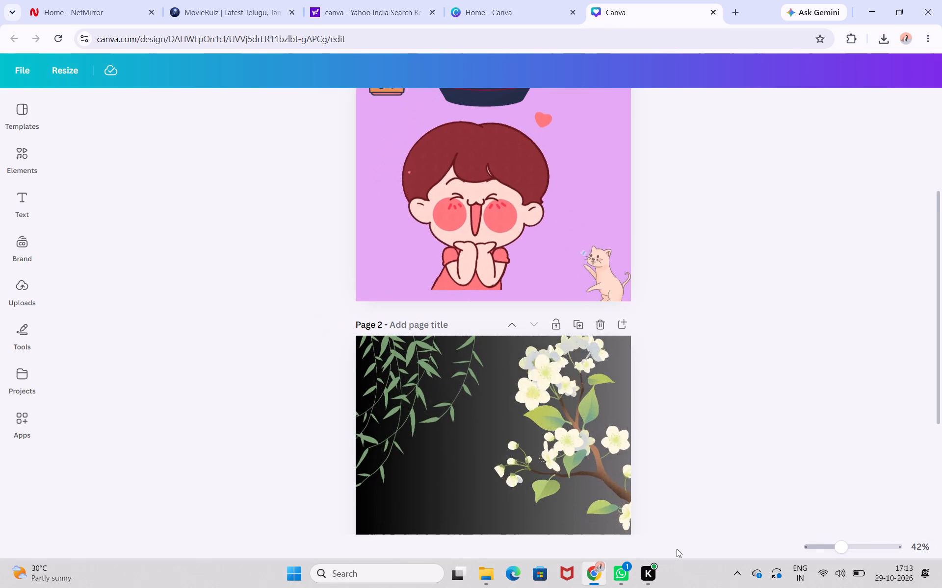
{"action": "scroll", "coordinate": [541, 484], "scroll_direction": "down", "scroll_amount": 8}
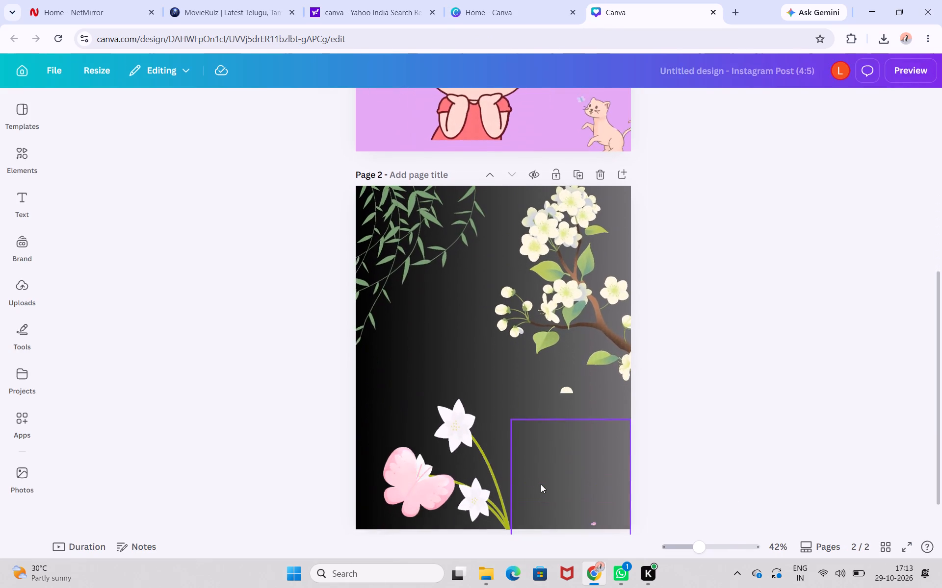
{"action": "scroll", "coordinate": [541, 484], "scroll_direction": "down", "scroll_amount": 8}
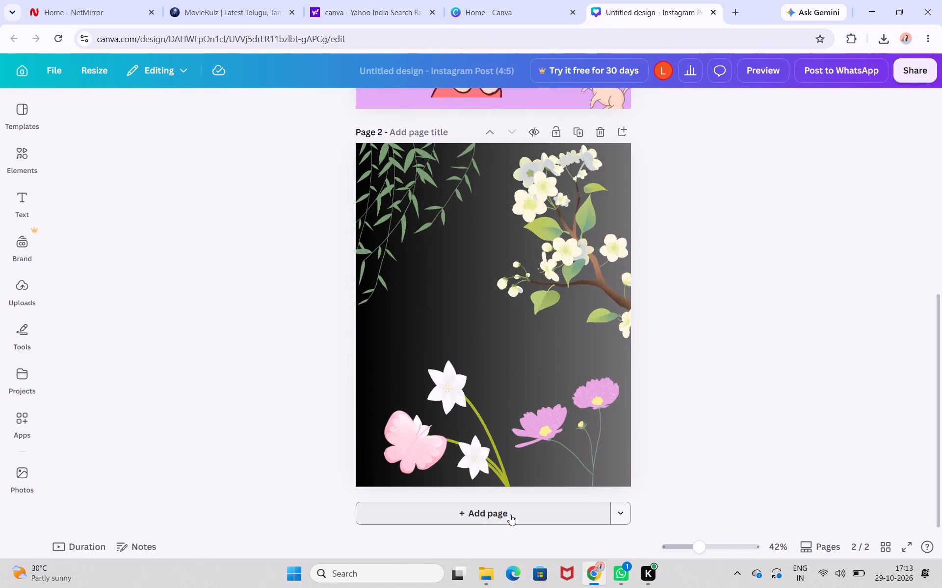
{"action": "left_click", "coordinate": [510, 514]}
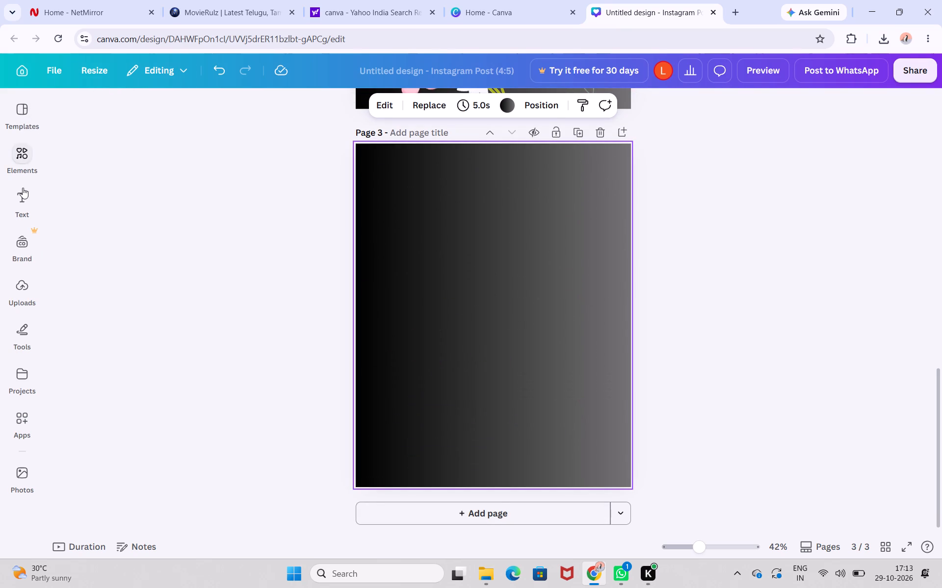
Open the elements library for the new page 3.
{"action": "left_click", "coordinate": [13, 174]}
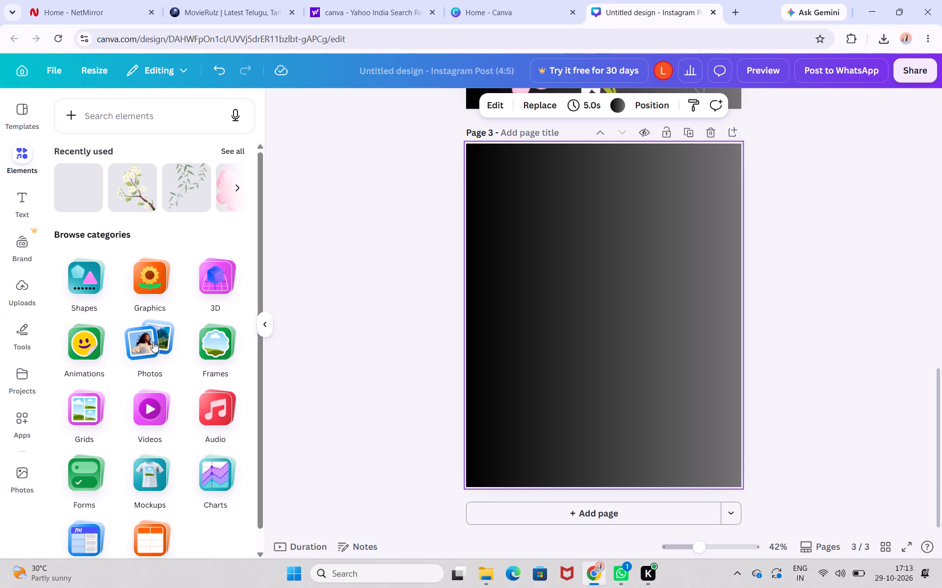
From the Animations elements, add the dozing grey-and-white cat to page 3 and shrink it to just over half the page width.
{"action": "left_click", "coordinate": [82, 360]}
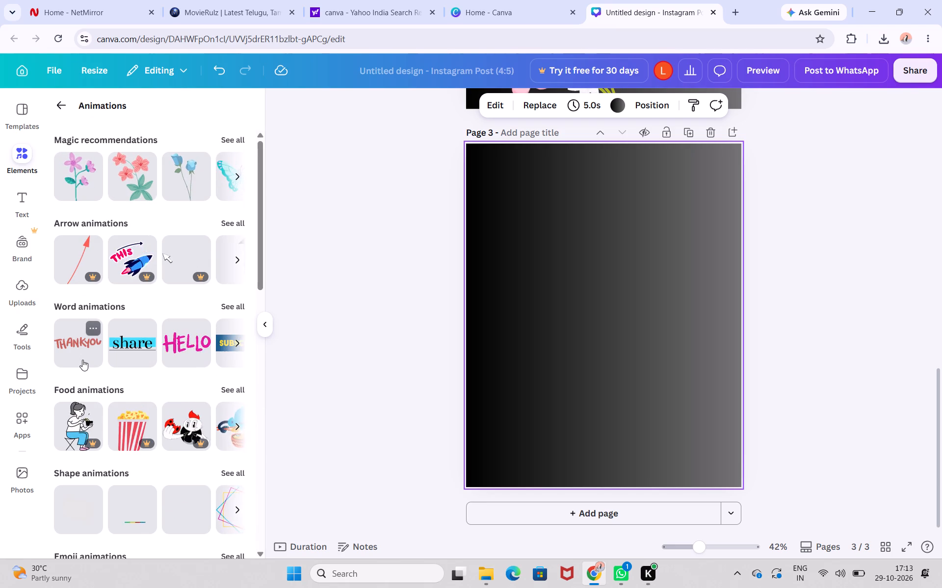
{"action": "scroll", "coordinate": [111, 344], "scroll_direction": "down", "scroll_amount": 2}
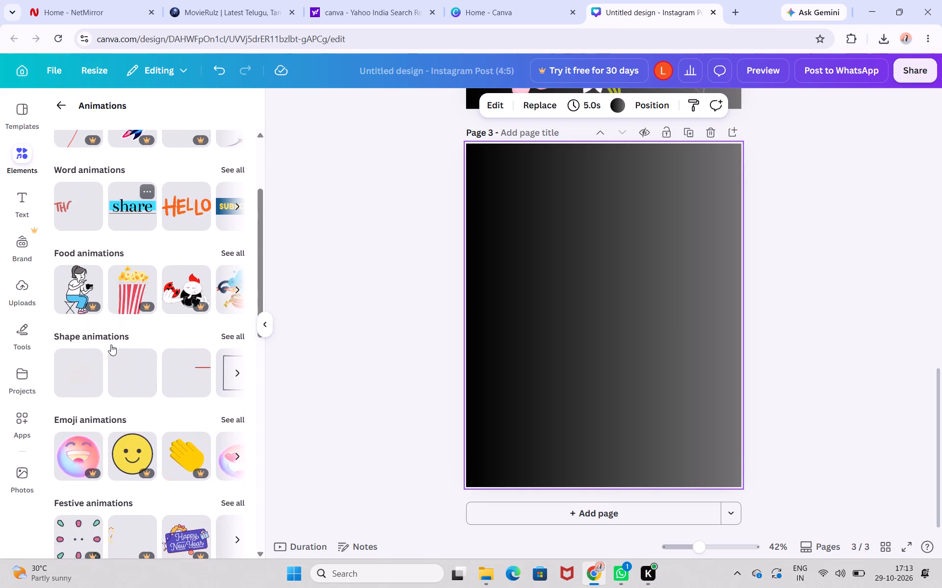
{"action": "scroll", "coordinate": [111, 344], "scroll_direction": "down", "scroll_amount": 3}
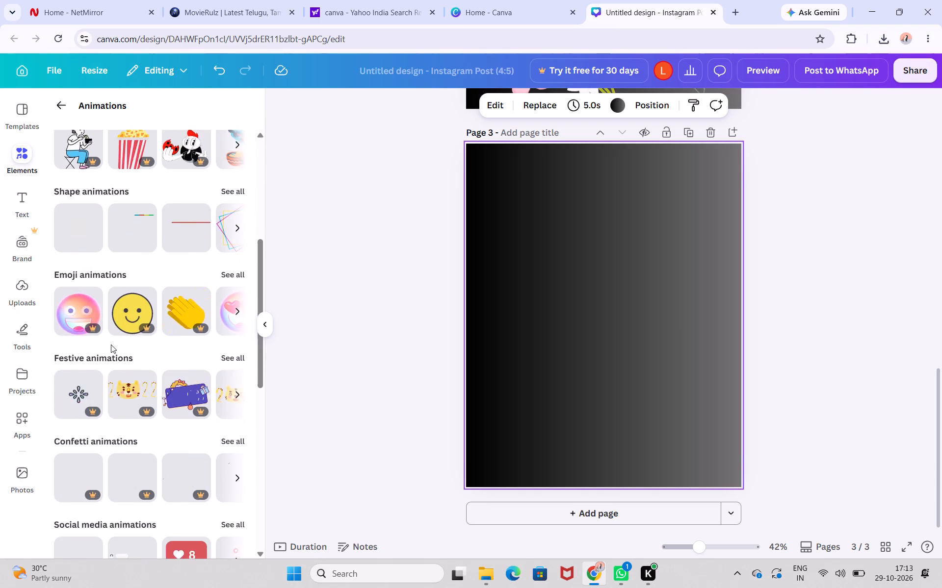
{"action": "scroll", "coordinate": [111, 344], "scroll_direction": "down", "scroll_amount": 3}
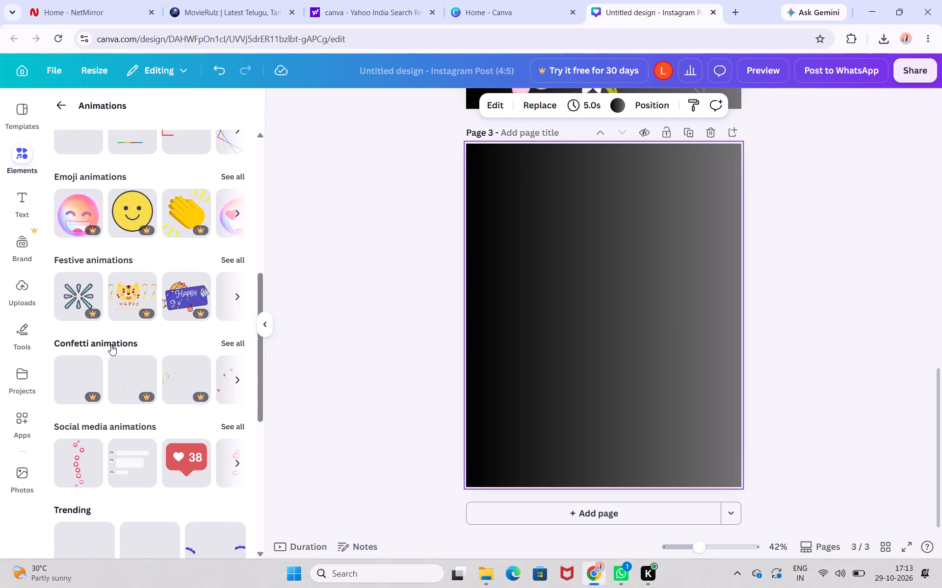
{"action": "scroll", "coordinate": [111, 344], "scroll_direction": "down", "scroll_amount": 2}
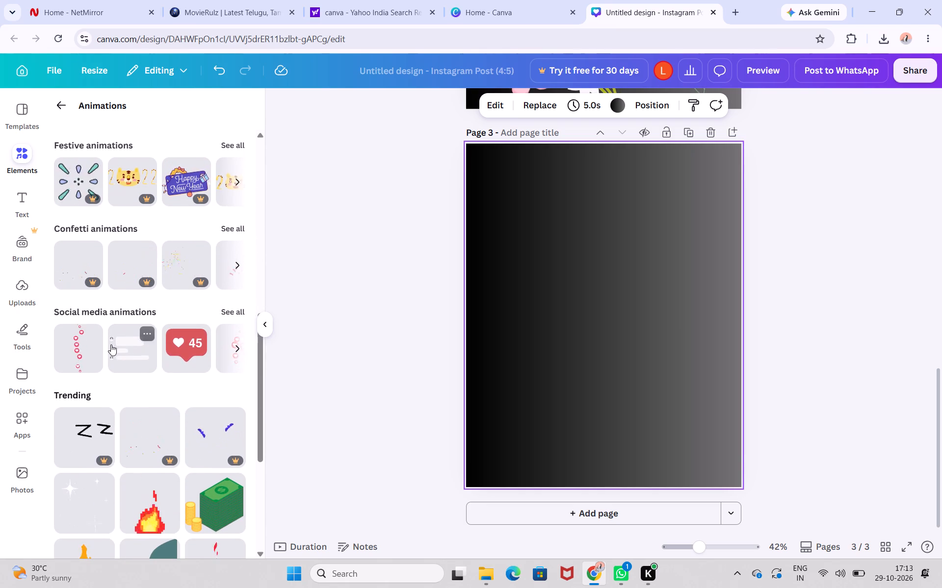
{"action": "scroll", "coordinate": [111, 344], "scroll_direction": "down", "scroll_amount": 3}
{"action": "scroll", "coordinate": [111, 344], "scroll_direction": "right", "scroll_amount": 4}
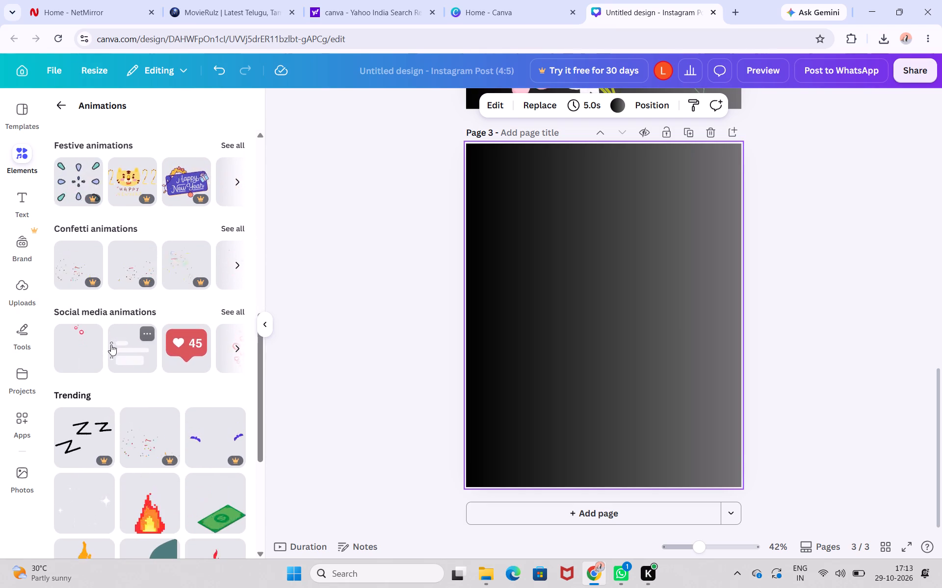
{"action": "scroll", "coordinate": [111, 344], "scroll_direction": "down", "scroll_amount": 3}
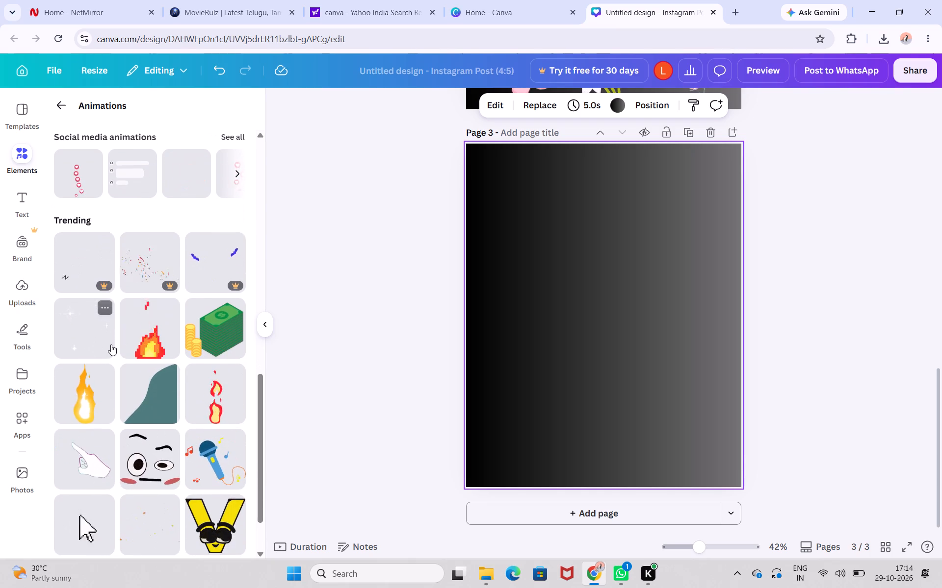
{"action": "scroll", "coordinate": [111, 344], "scroll_direction": "down", "scroll_amount": 4}
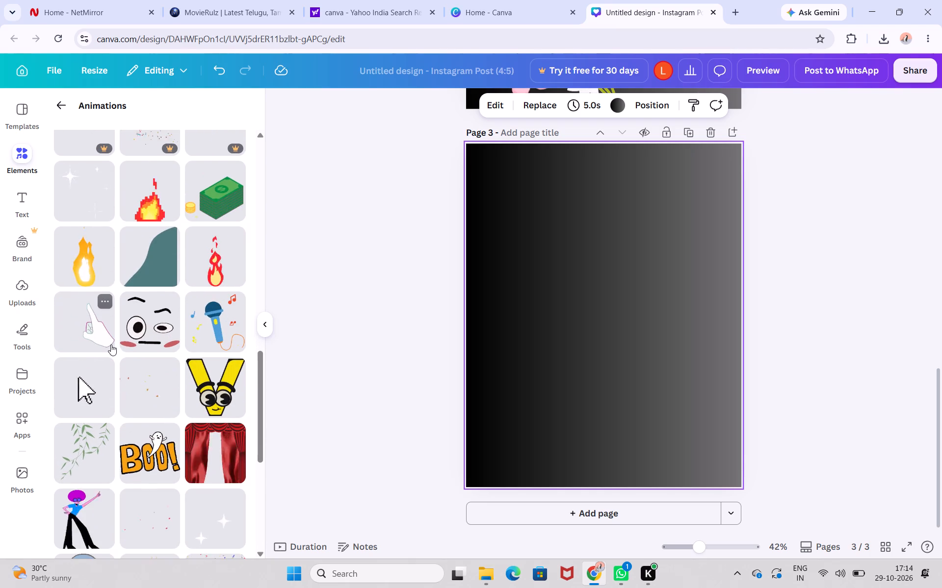
{"action": "scroll", "coordinate": [111, 344], "scroll_direction": "down", "scroll_amount": 4}
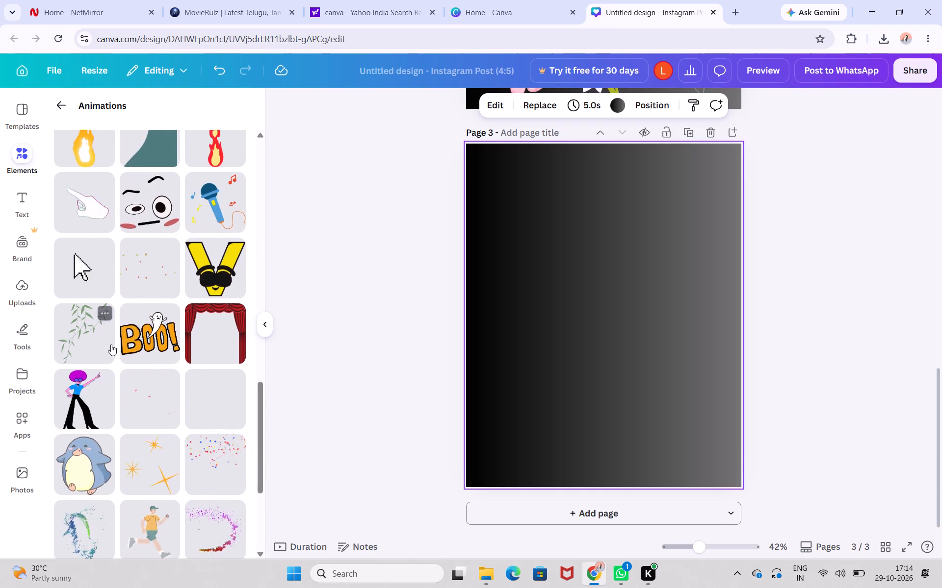
{"action": "scroll", "coordinate": [111, 344], "scroll_direction": "down", "scroll_amount": 1}
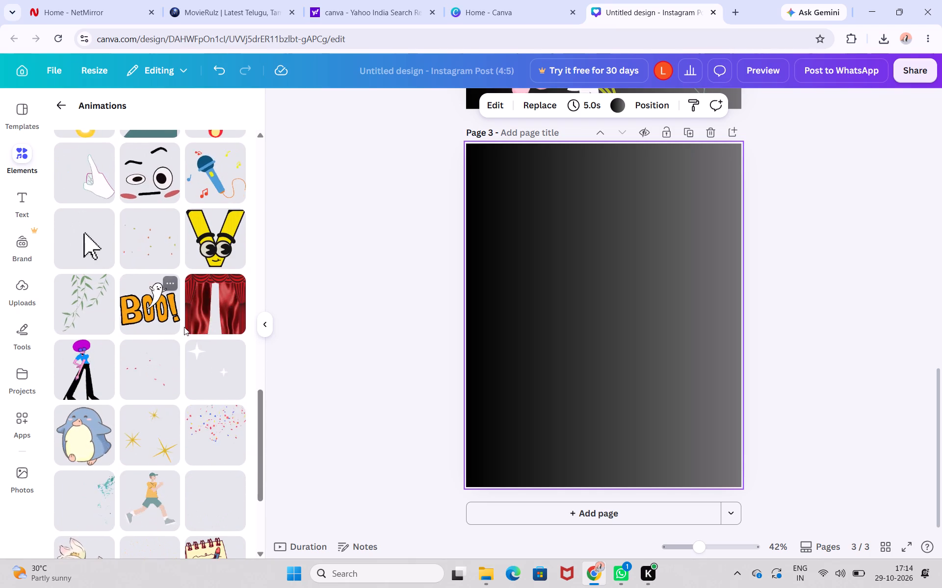
{"action": "scroll", "coordinate": [153, 372], "scroll_direction": "down", "scroll_amount": 2}
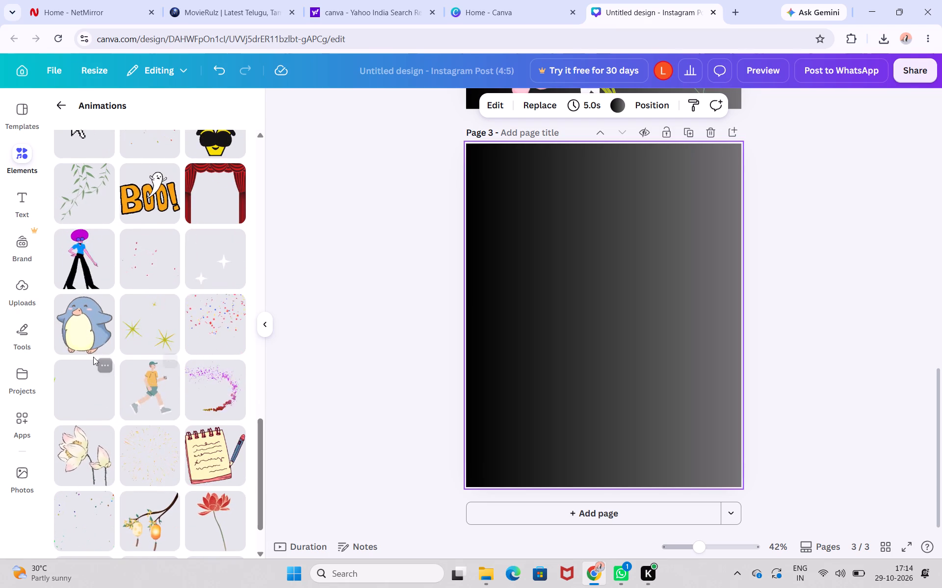
{"action": "scroll", "coordinate": [89, 346], "scroll_direction": "down", "scroll_amount": 6}
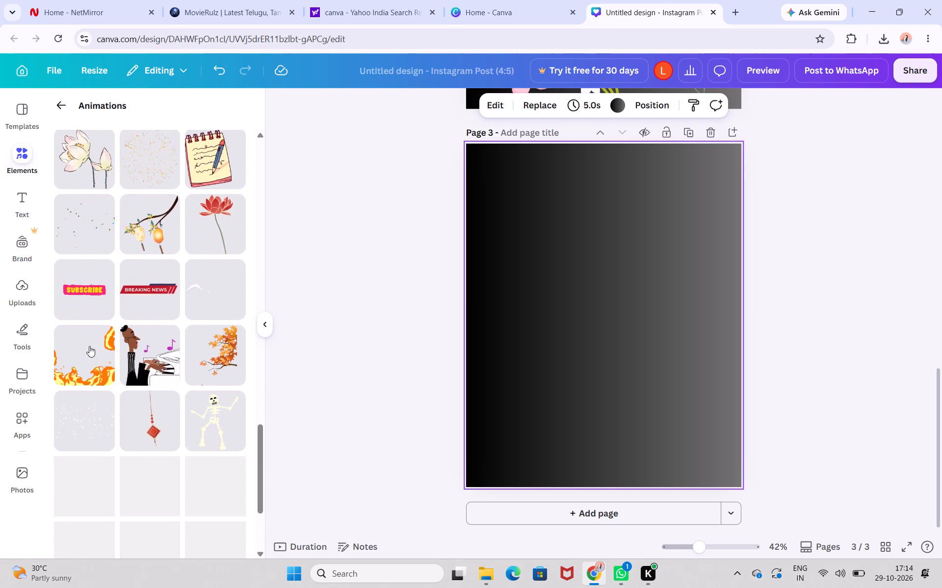
{"action": "scroll", "coordinate": [89, 346], "scroll_direction": "down", "scroll_amount": 3}
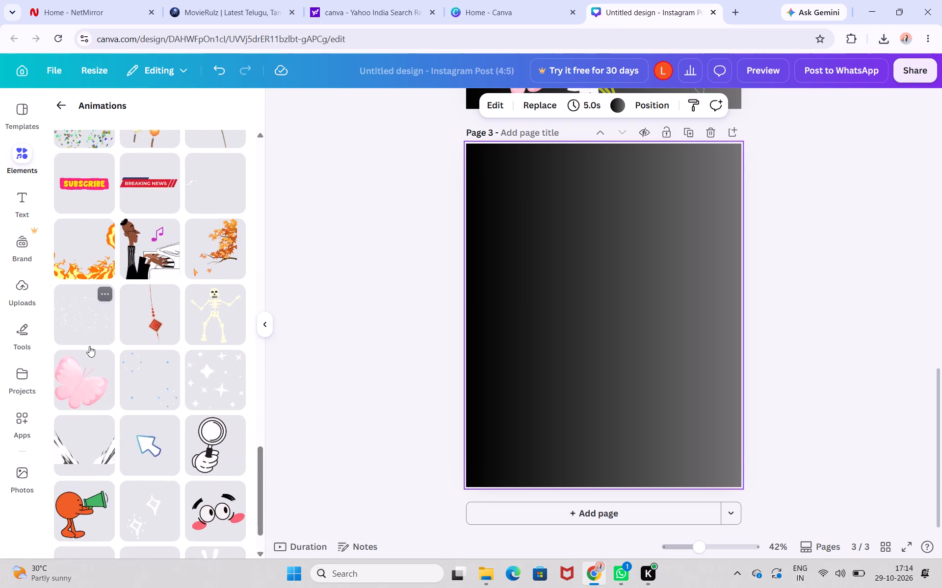
{"action": "scroll", "coordinate": [89, 346], "scroll_direction": "down", "scroll_amount": 4}
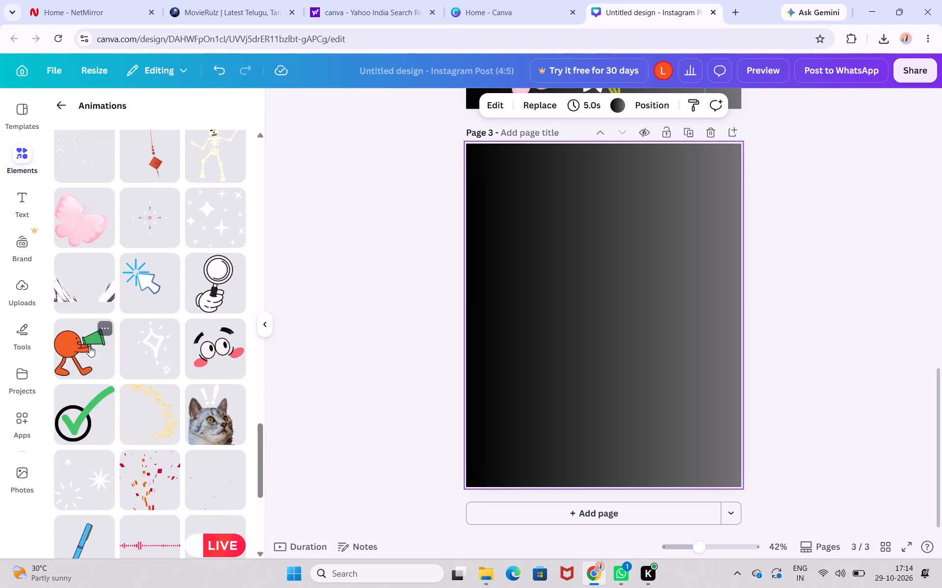
{"action": "scroll", "coordinate": [89, 346], "scroll_direction": "down", "scroll_amount": 4}
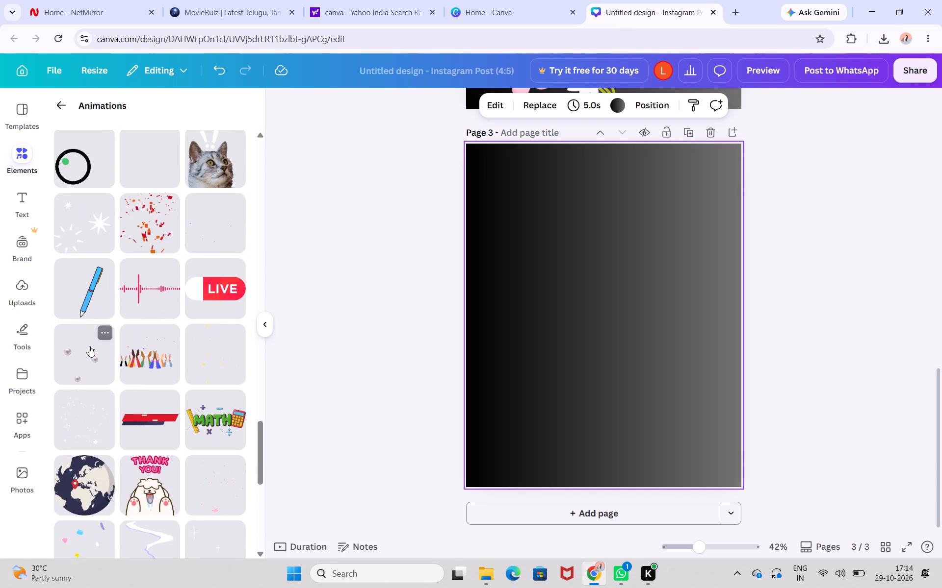
{"action": "scroll", "coordinate": [89, 346], "scroll_direction": "down", "scroll_amount": 4}
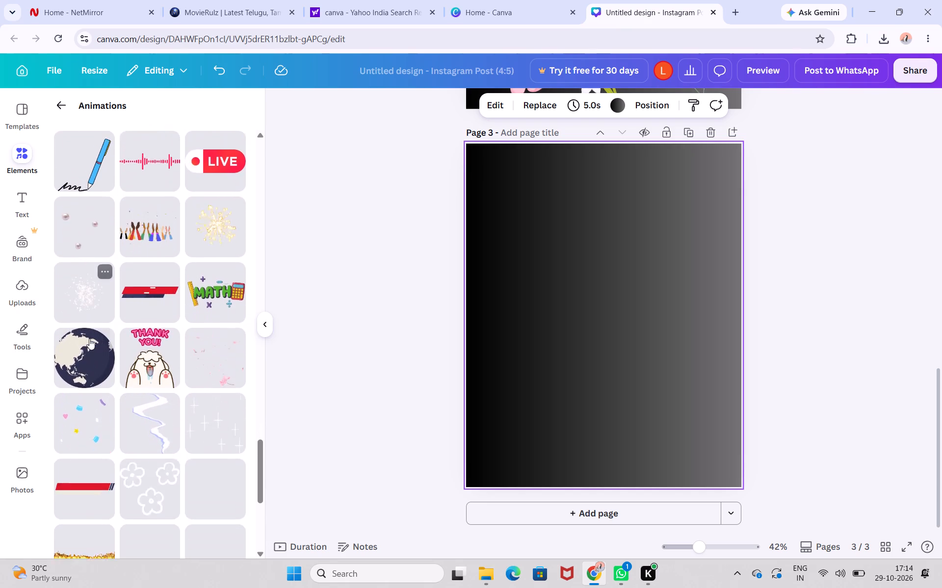
{"action": "scroll", "coordinate": [89, 339], "scroll_direction": "down", "scroll_amount": 1}
{"action": "scroll", "coordinate": [101, 288], "scroll_direction": "down", "scroll_amount": 1}
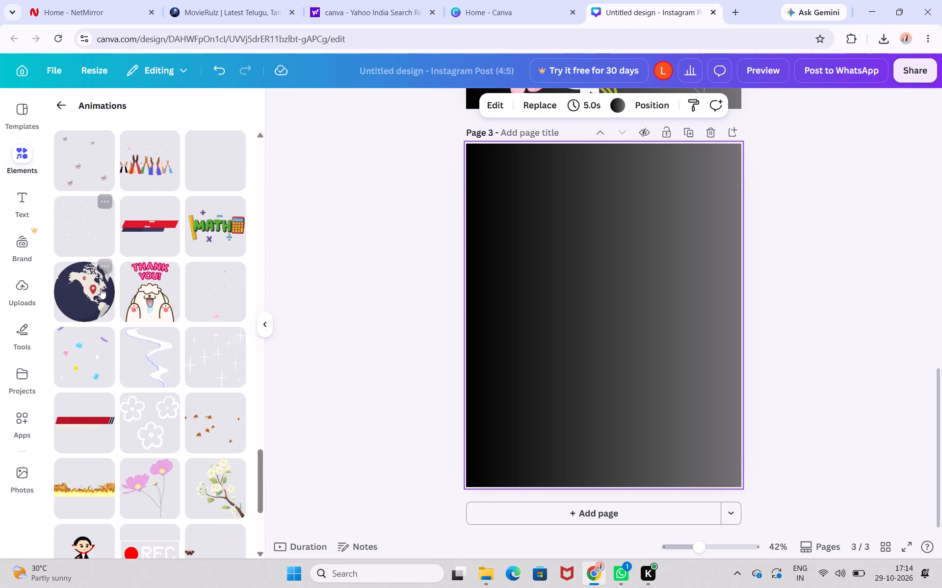
{"action": "scroll", "coordinate": [101, 288], "scroll_direction": "down", "scroll_amount": 6}
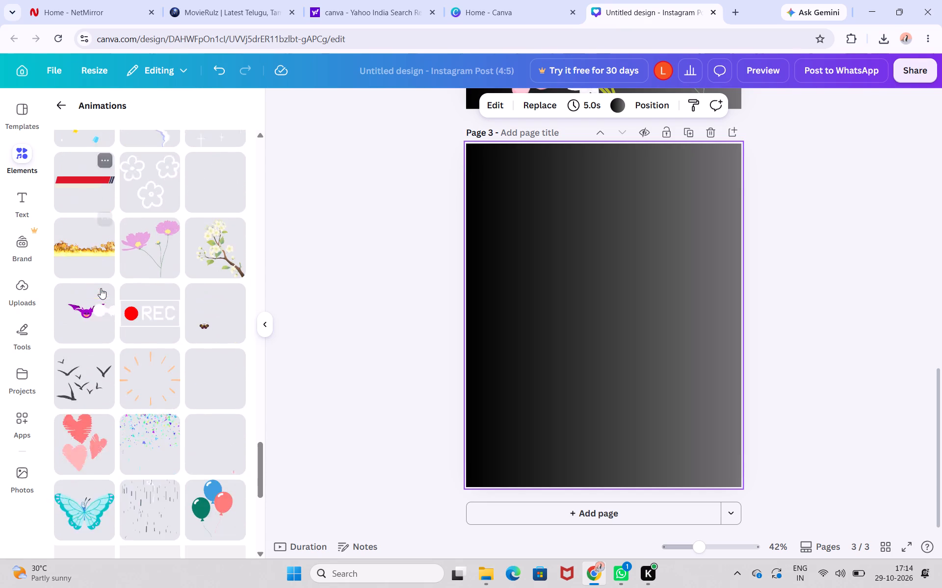
{"action": "scroll", "coordinate": [101, 288], "scroll_direction": "down", "scroll_amount": 2}
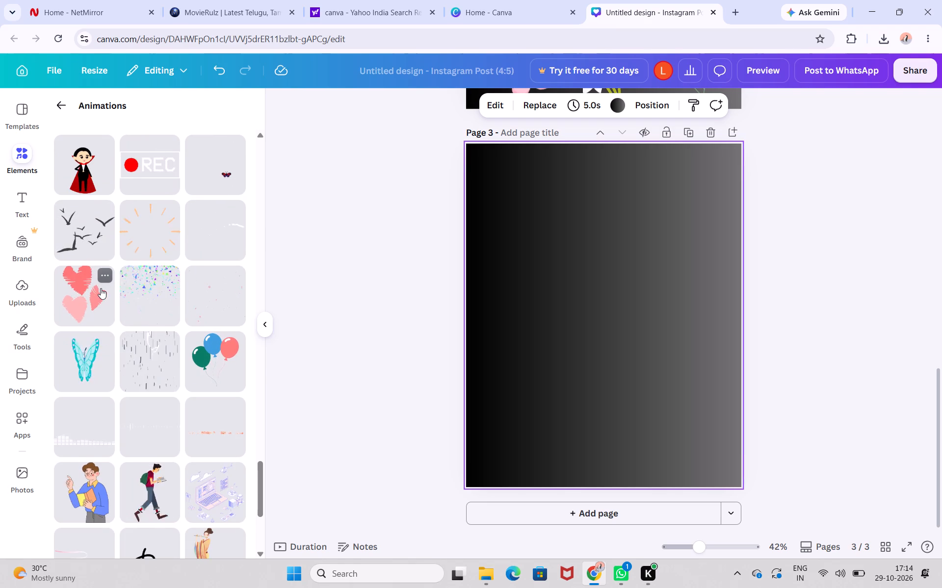
{"action": "scroll", "coordinate": [101, 288], "scroll_direction": "down", "scroll_amount": 5}
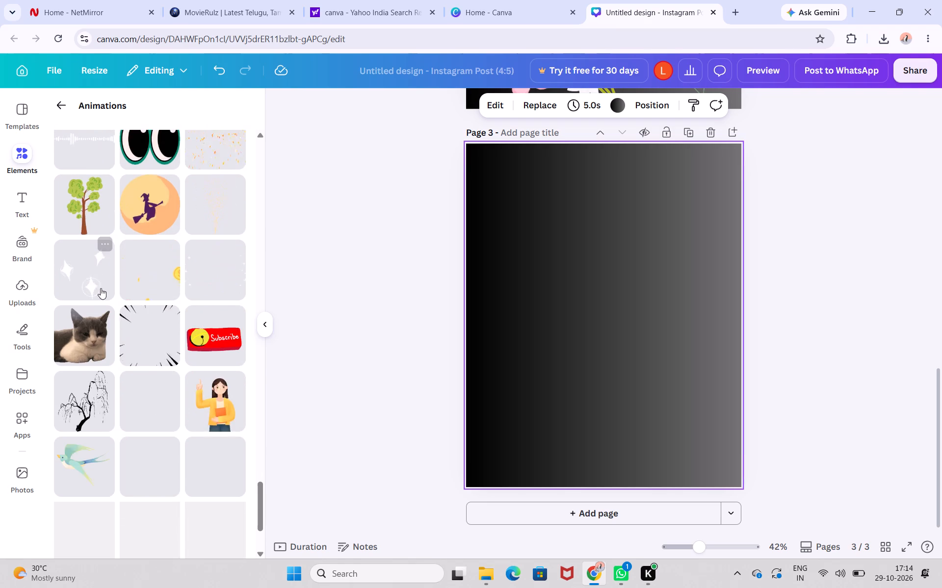
{"action": "scroll", "coordinate": [101, 288], "scroll_direction": "down", "scroll_amount": 1}
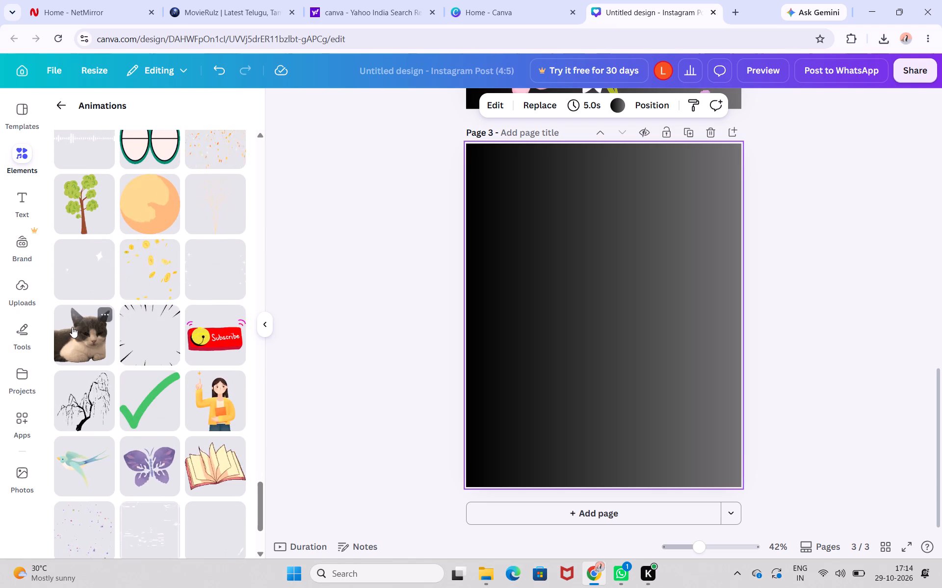
{"action": "left_click", "coordinate": [72, 327]}
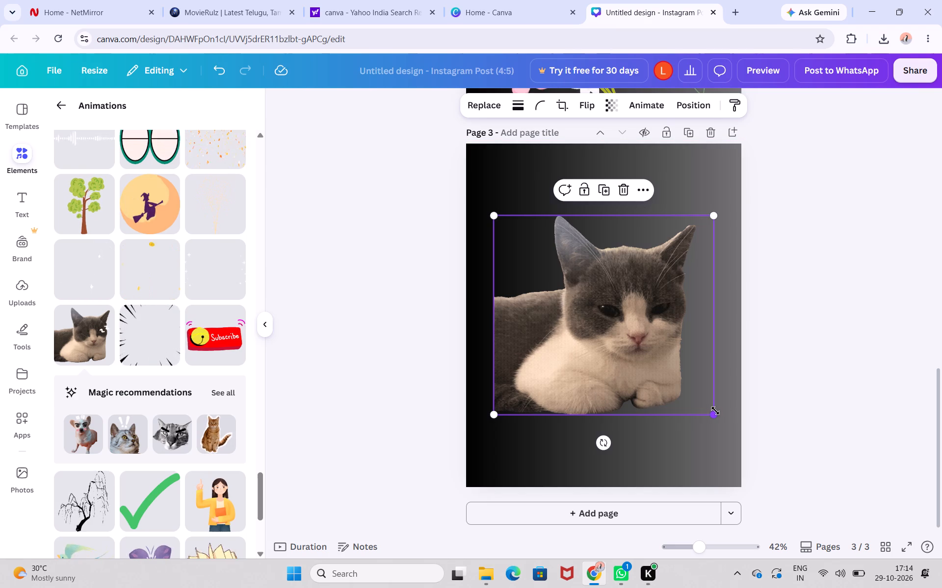
{"action": "left_click_drag", "start_coordinate": [716, 410], "coordinate": [664, 349]}
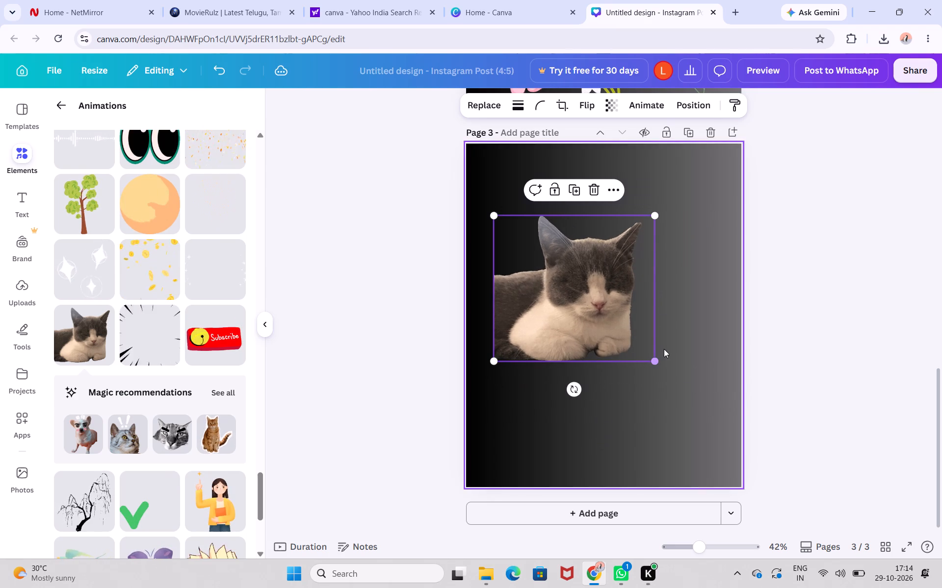
{"action": "left_click", "coordinate": [351, 270]}
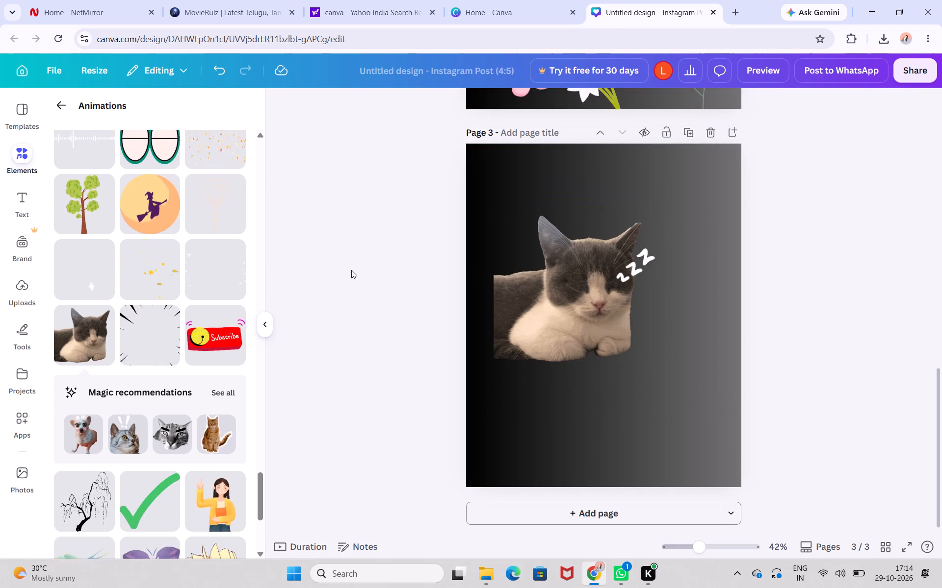
Find the animation of scattered pink and peach hearts among the Animations elements and add it to page 3.
{"action": "scroll", "coordinate": [149, 310], "scroll_direction": "down", "scroll_amount": 4}
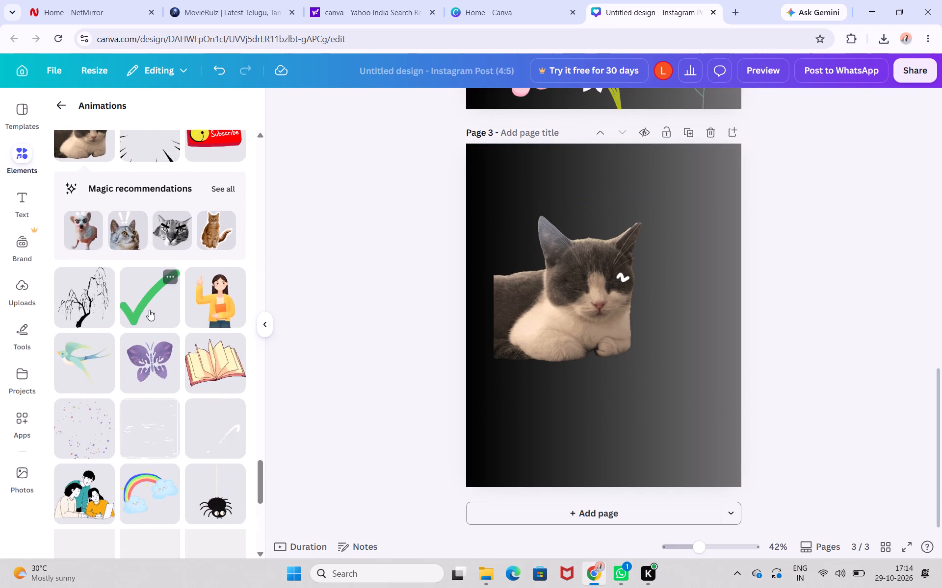
{"action": "scroll", "coordinate": [149, 310], "scroll_direction": "down", "scroll_amount": 4}
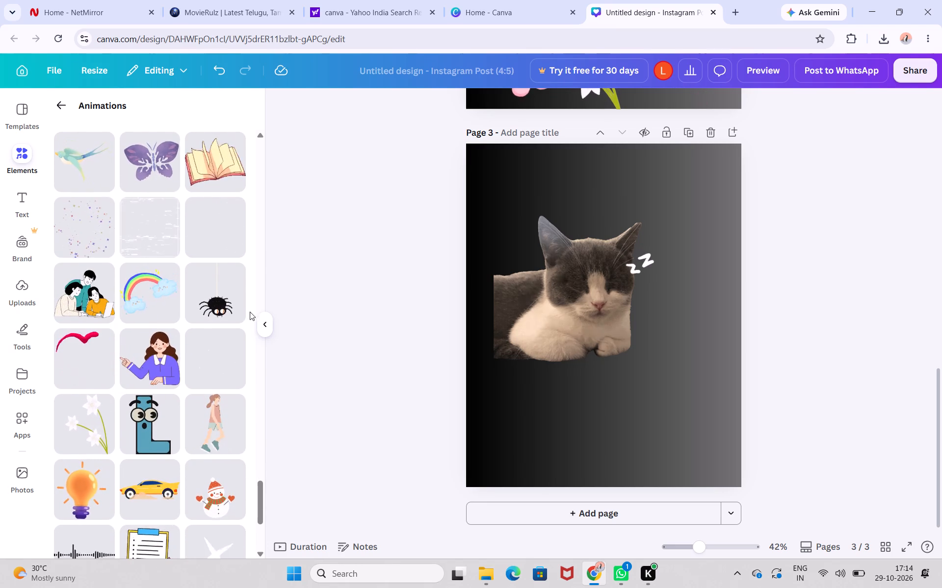
{"action": "scroll", "coordinate": [126, 414], "scroll_direction": "down", "scroll_amount": 2}
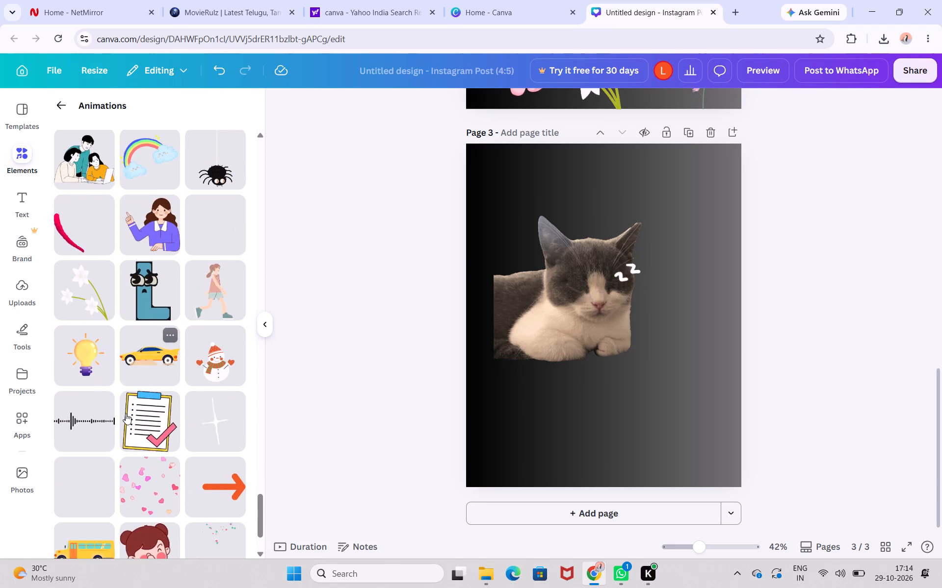
{"action": "scroll", "coordinate": [126, 414], "scroll_direction": "down", "scroll_amount": 3}
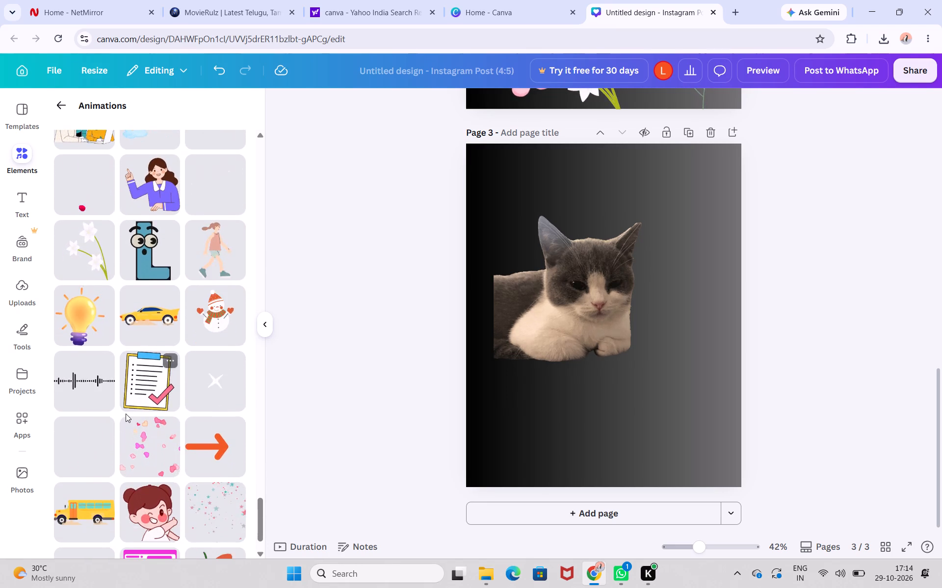
{"action": "scroll", "coordinate": [126, 414], "scroll_direction": "down", "scroll_amount": 2}
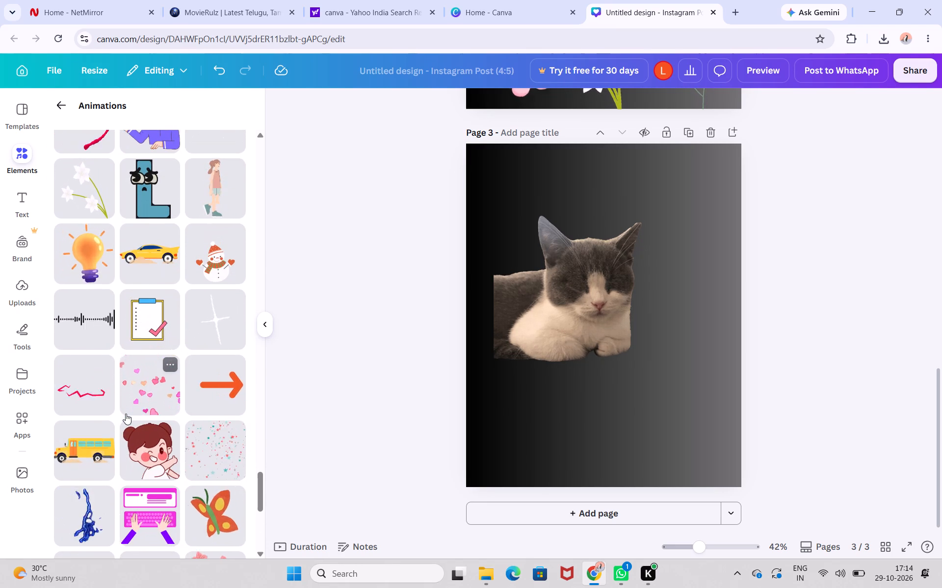
{"action": "scroll", "coordinate": [126, 414], "scroll_direction": "down", "scroll_amount": 1}
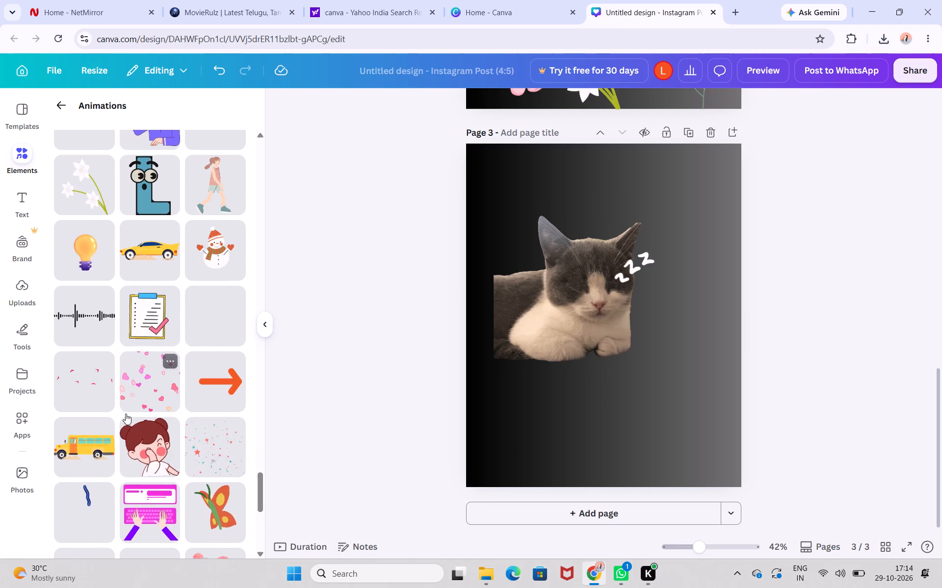
{"action": "left_click", "coordinate": [147, 370]}
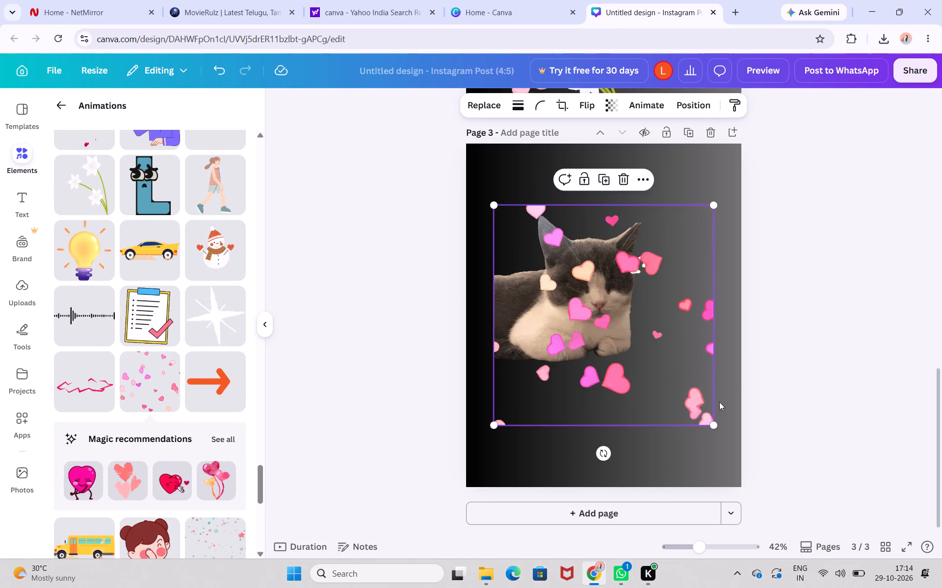
Enlarge the hearts animation over the cat until it spans page 3's full width and nearly its full height, and deselect it.
{"action": "left_click_drag", "start_coordinate": [710, 421], "coordinate": [729, 471]}
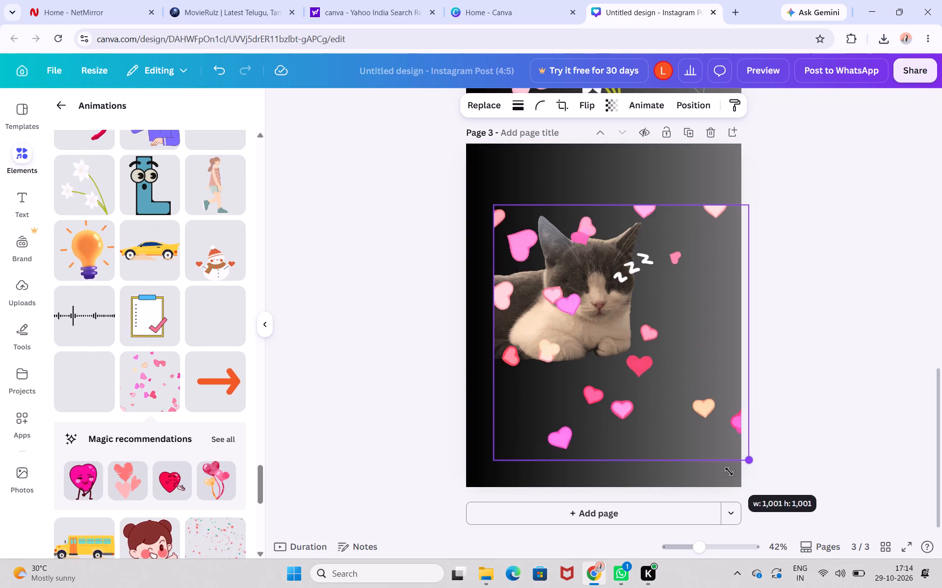
{"action": "left_click_drag", "start_coordinate": [729, 471], "coordinate": [707, 486]}
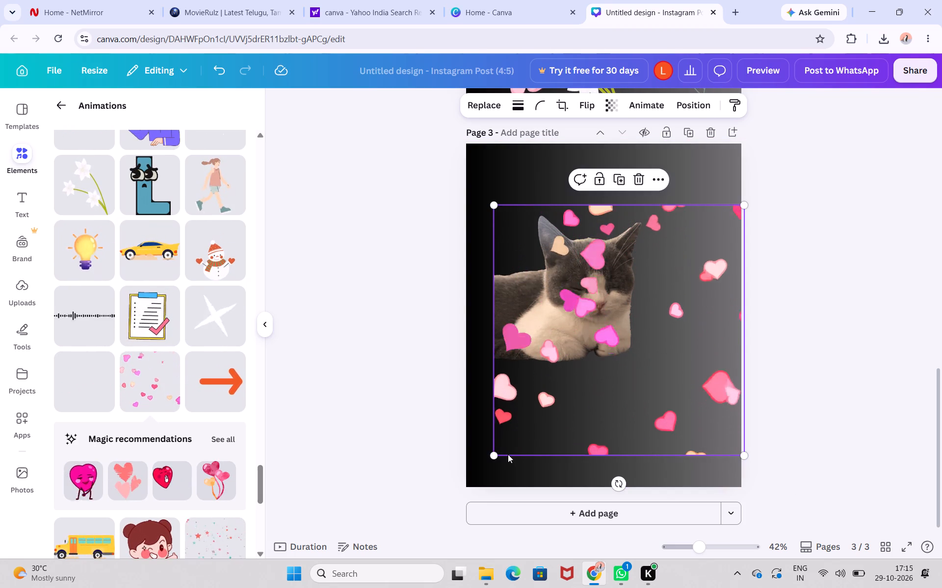
{"action": "left_click_drag", "start_coordinate": [495, 454], "coordinate": [466, 483]}
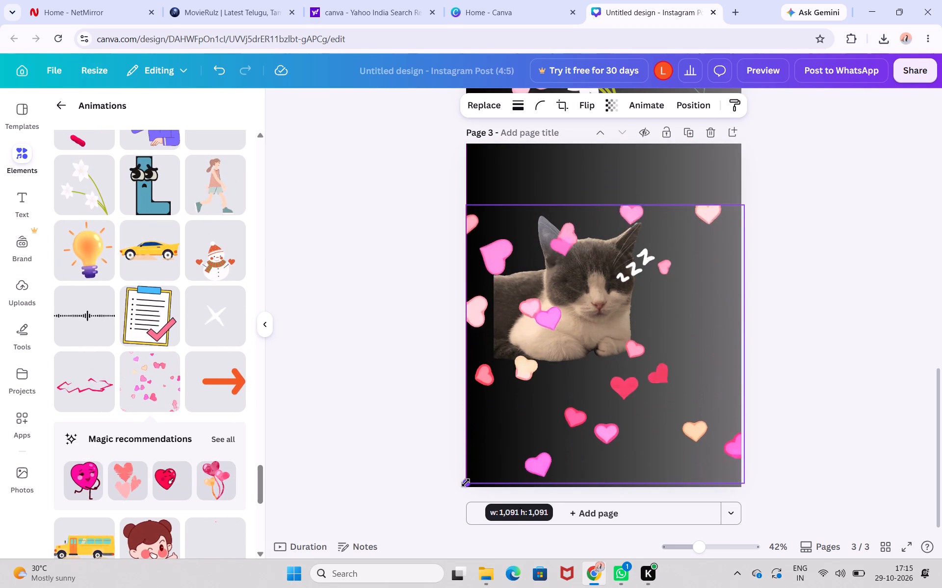
{"action": "left_click_drag", "start_coordinate": [466, 483], "coordinate": [473, 489]}
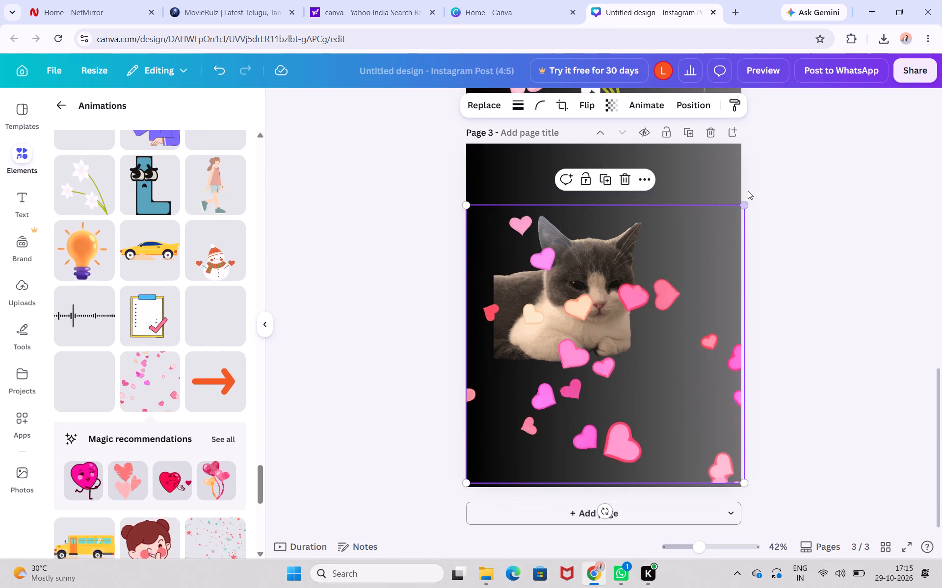
{"action": "left_click_drag", "start_coordinate": [744, 202], "coordinate": [741, 130]}
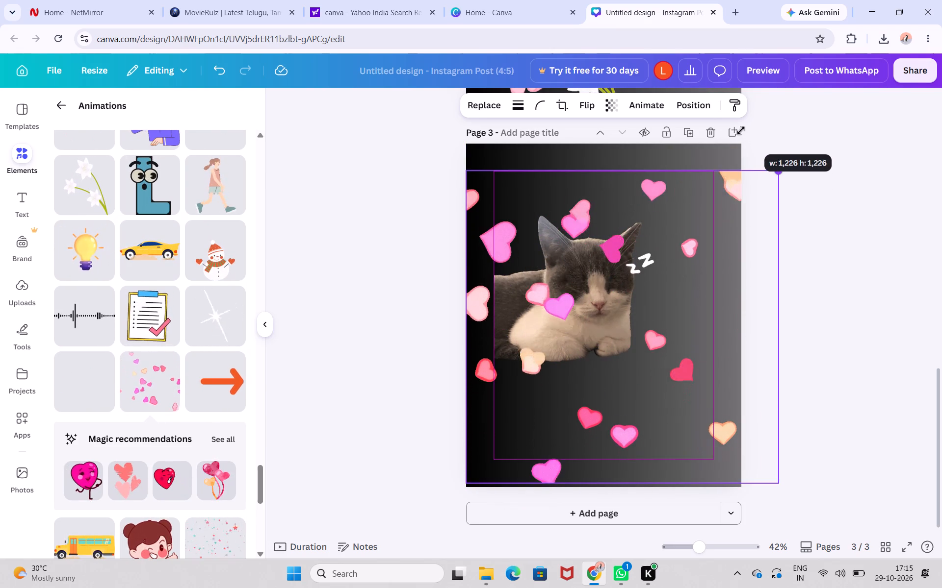
{"action": "left_click_drag", "start_coordinate": [741, 130], "coordinate": [731, 123]}
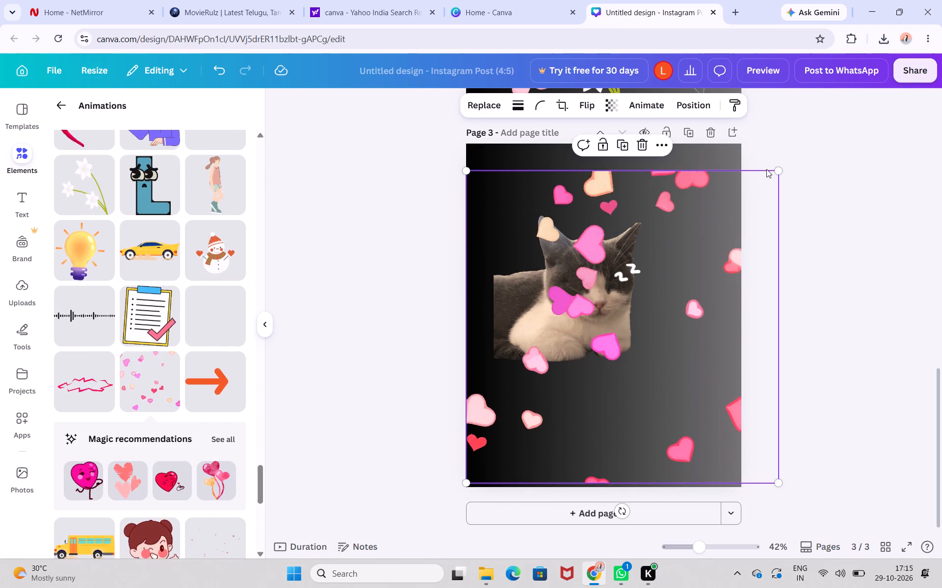
{"action": "left_click_drag", "start_coordinate": [780, 168], "coordinate": [732, 147]}
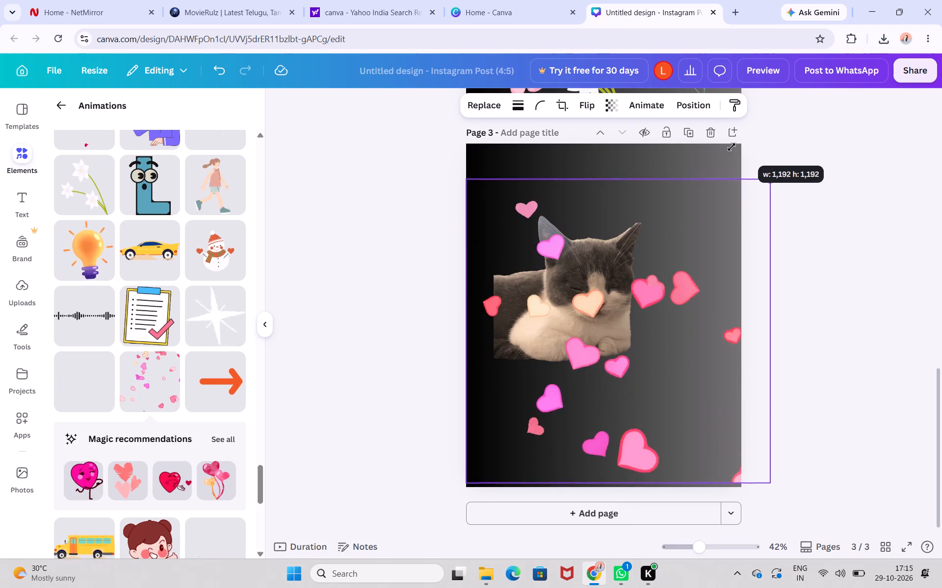
{"action": "left_click_drag", "start_coordinate": [732, 147], "coordinate": [721, 69]}
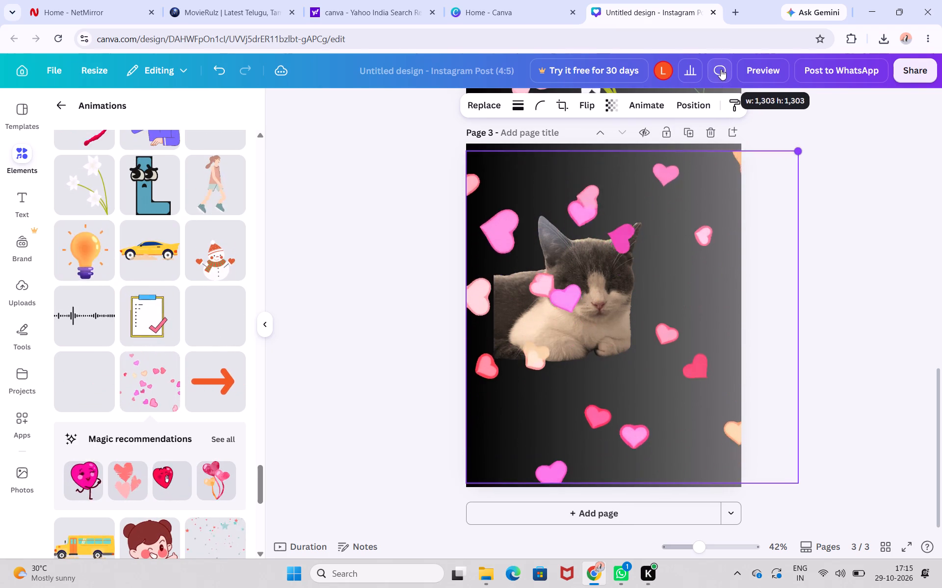
{"action": "left_click_drag", "start_coordinate": [721, 69], "coordinate": [720, 56]}
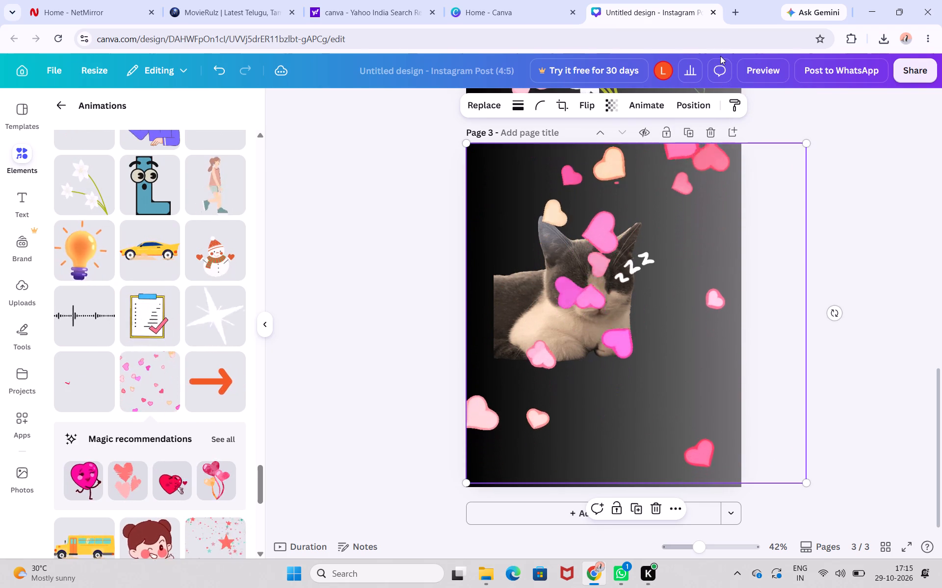
{"action": "left_click", "coordinate": [421, 170]}
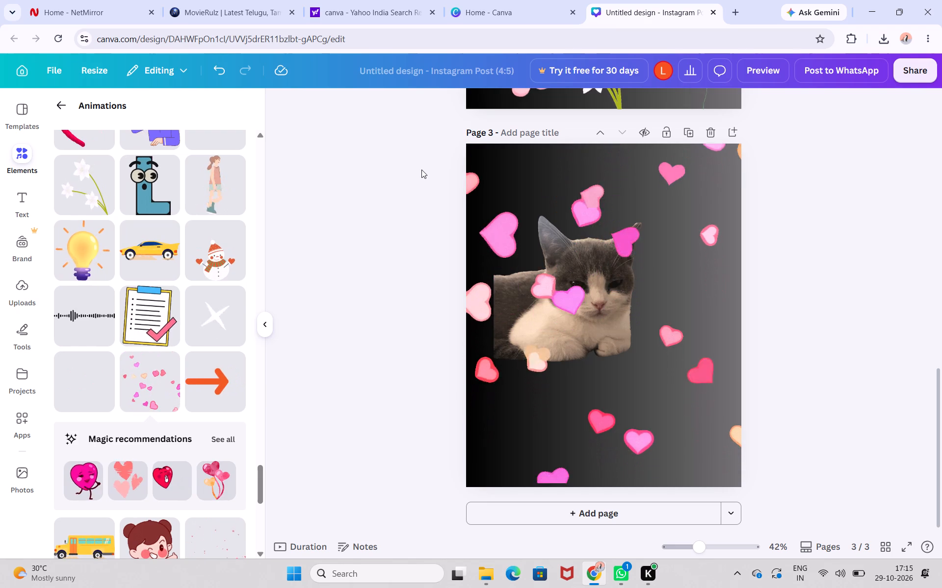
{"action": "left_click", "coordinate": [571, 280]}
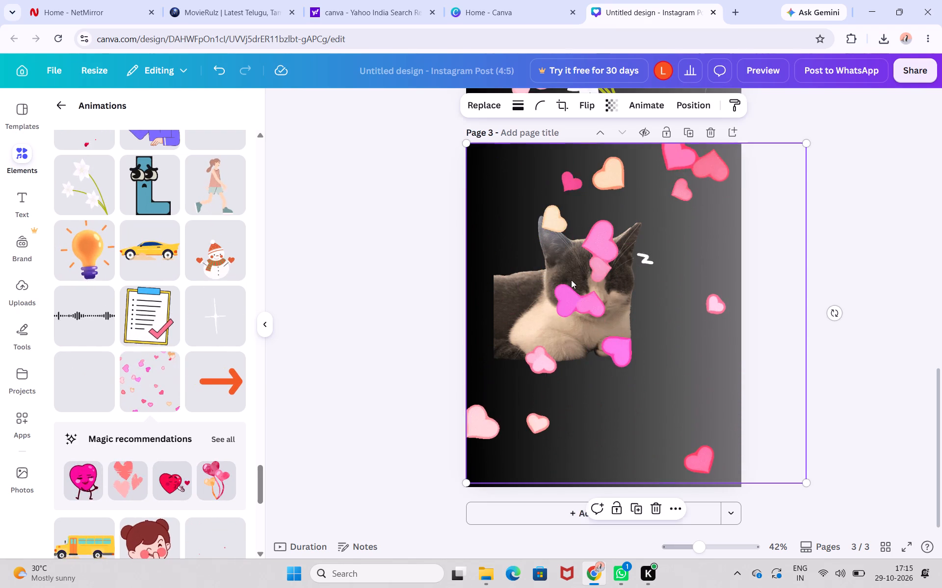
{"action": "left_click", "coordinate": [571, 280]}
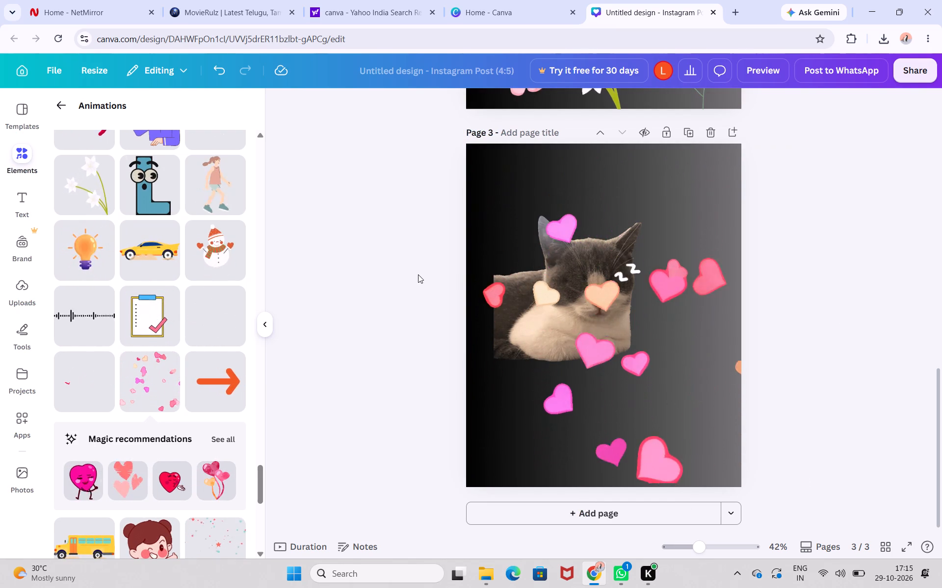
{"action": "left_click", "coordinate": [394, 278]}
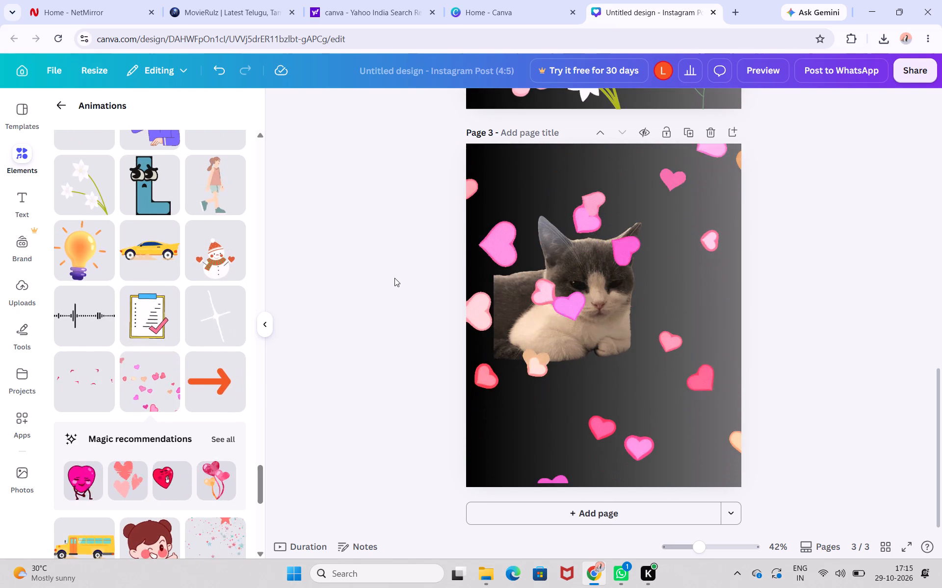
Browse further through the Animations elements for another animated graphic to decorate page 3.
{"action": "scroll", "coordinate": [107, 318], "scroll_direction": "down", "scroll_amount": 4}
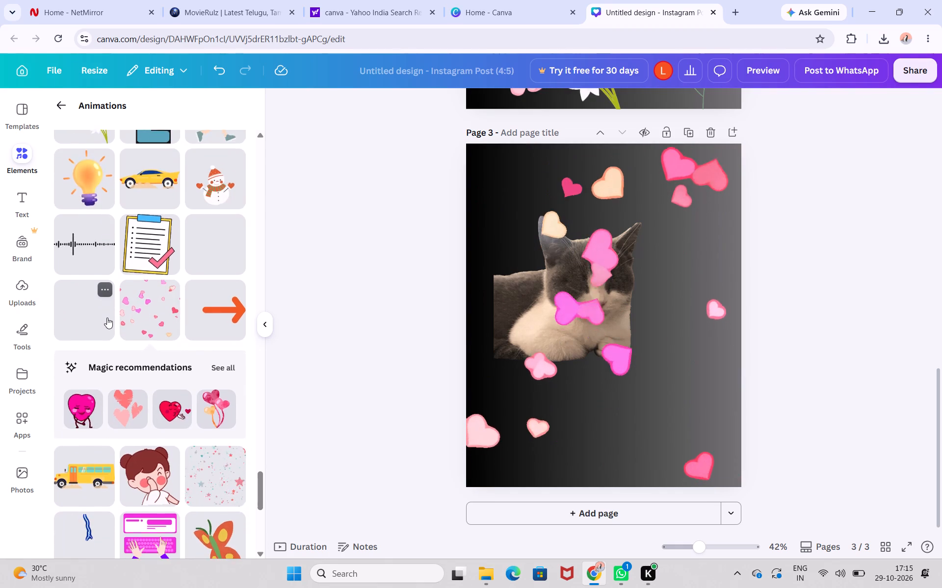
{"action": "scroll", "coordinate": [107, 318], "scroll_direction": "down", "scroll_amount": 3}
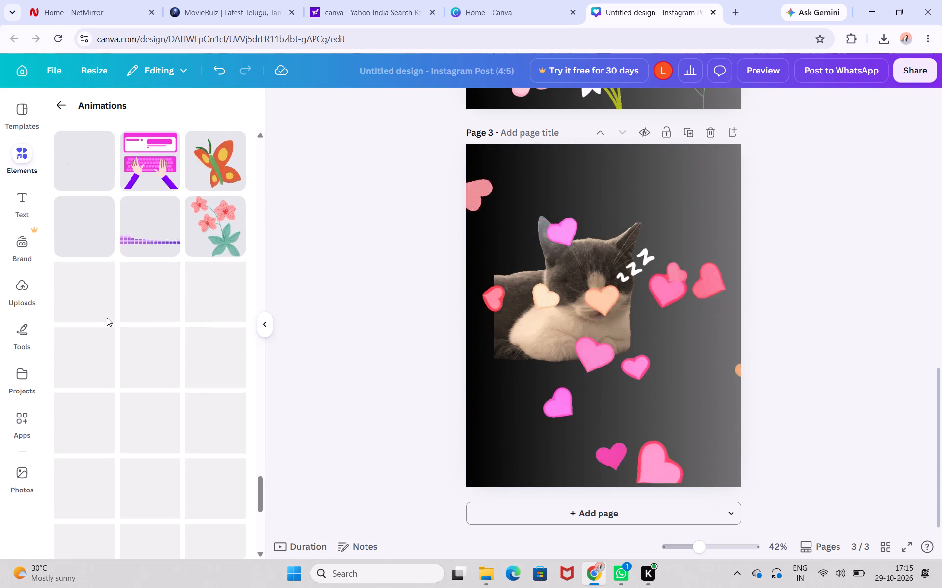
{"action": "scroll", "coordinate": [107, 318], "scroll_direction": "down", "scroll_amount": 2}
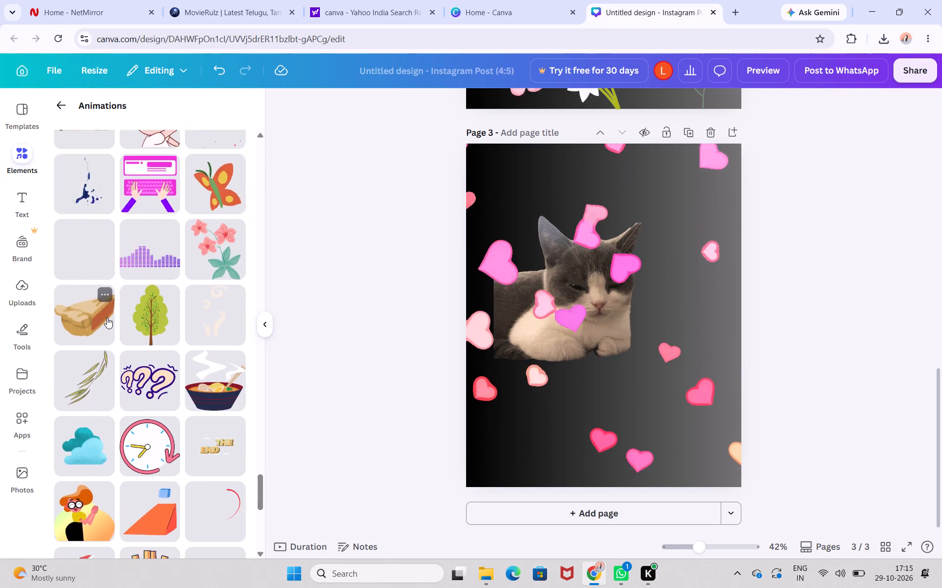
{"action": "scroll", "coordinate": [107, 318], "scroll_direction": "down", "scroll_amount": 2}
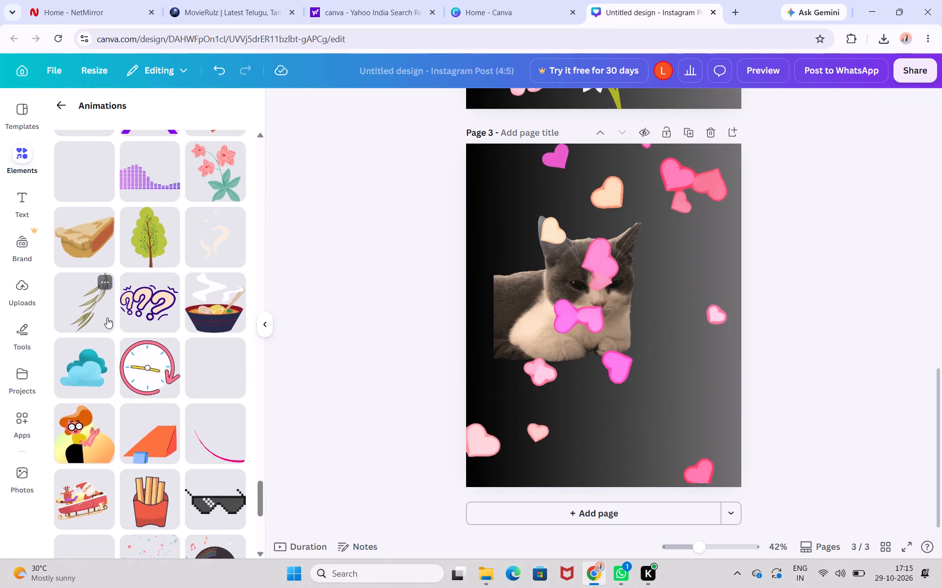
{"action": "scroll", "coordinate": [107, 318], "scroll_direction": "down", "scroll_amount": 1}
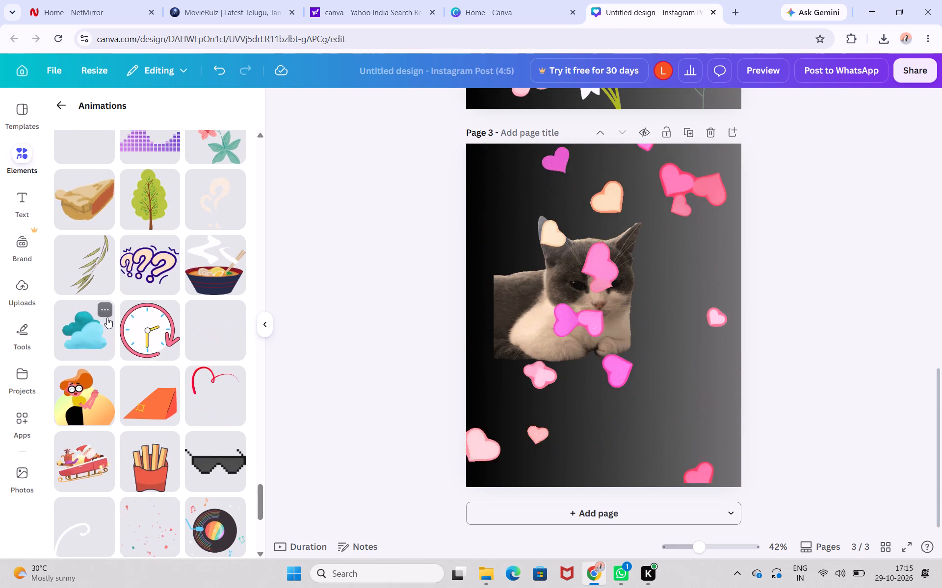
{"action": "scroll", "coordinate": [107, 318], "scroll_direction": "down", "scroll_amount": 2}
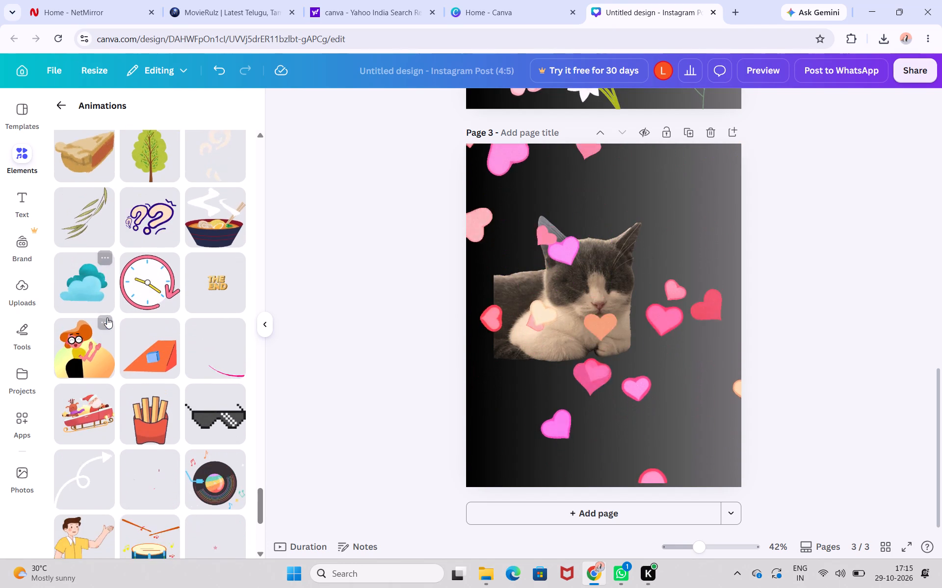
{"action": "scroll", "coordinate": [107, 318], "scroll_direction": "down", "scroll_amount": 2}
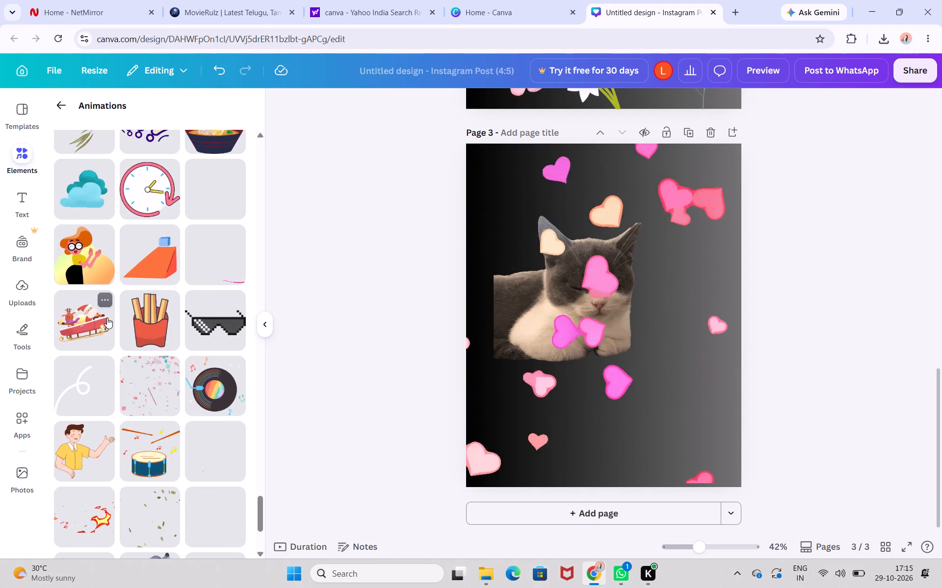
{"action": "scroll", "coordinate": [107, 318], "scroll_direction": "down", "scroll_amount": 8}
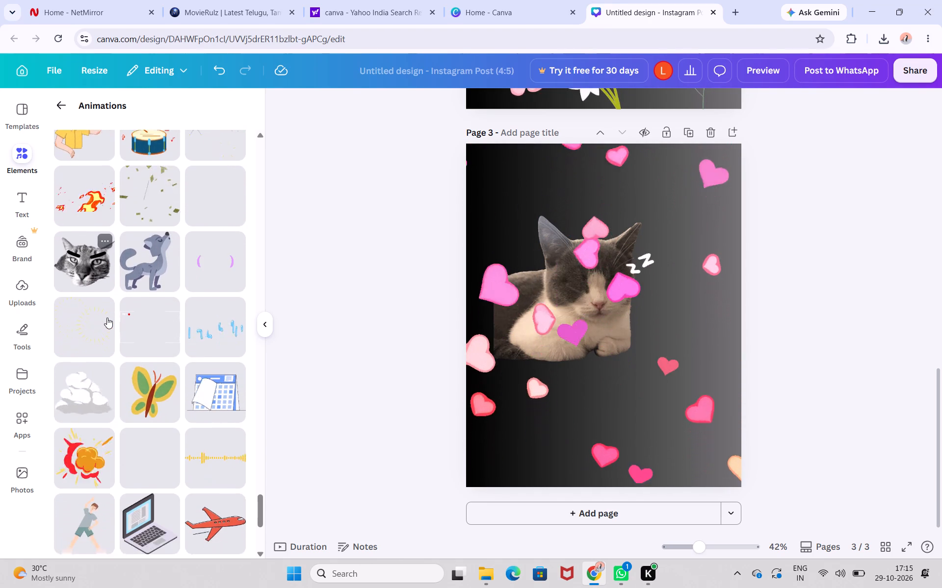
{"action": "scroll", "coordinate": [107, 318], "scroll_direction": "down", "scroll_amount": 4}
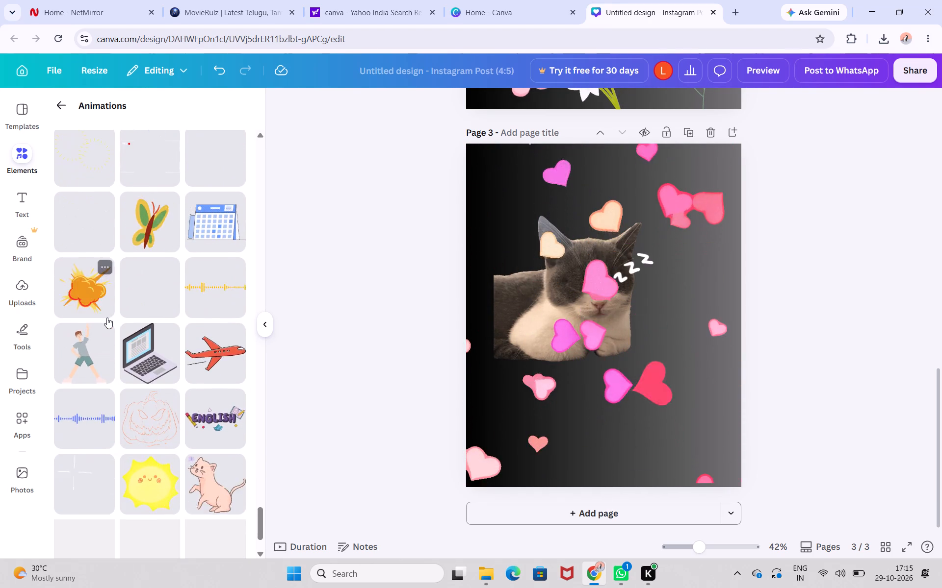
{"action": "scroll", "coordinate": [107, 318], "scroll_direction": "down", "scroll_amount": 6}
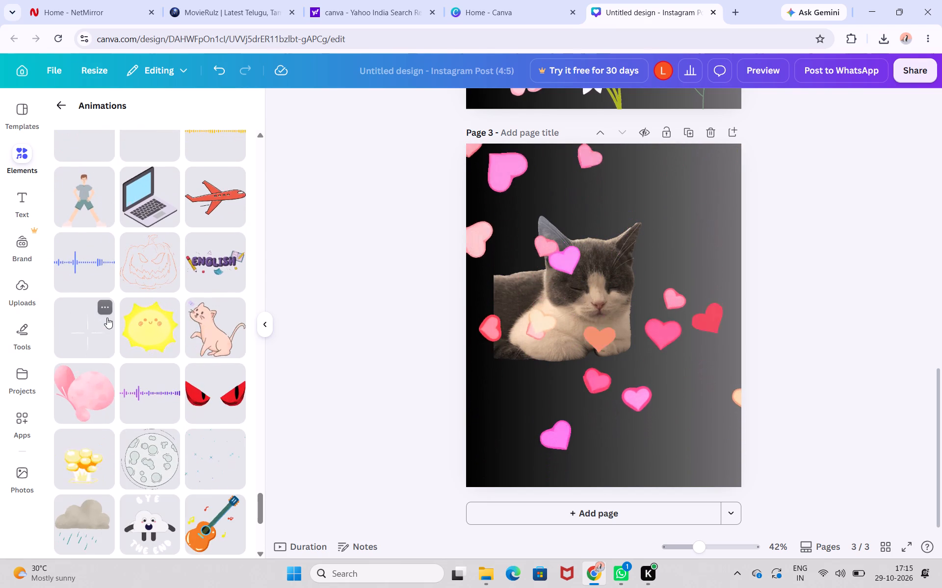
Look through the Animations elements for another animation that would suit page 3.
{"action": "scroll", "coordinate": [107, 318], "scroll_direction": "down", "scroll_amount": 3}
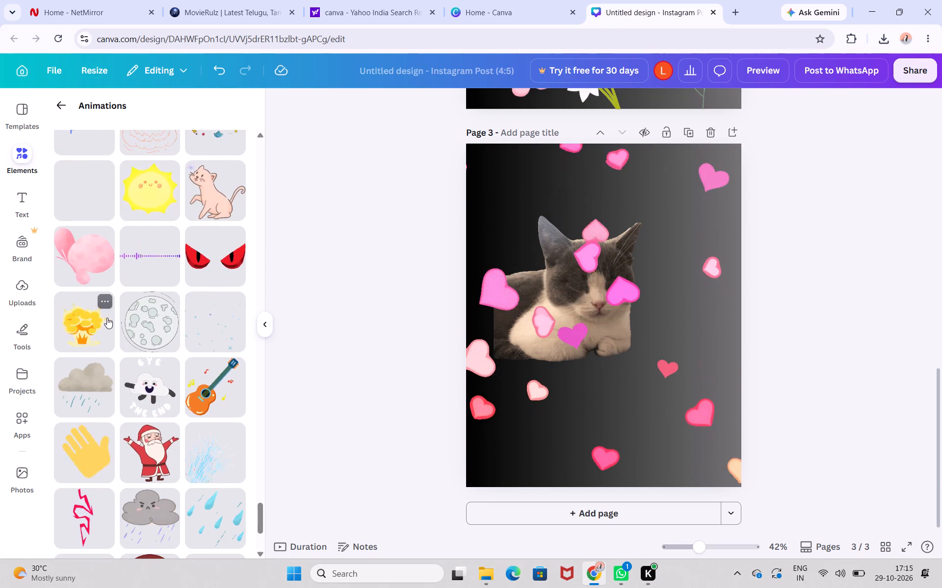
{"action": "scroll", "coordinate": [107, 318], "scroll_direction": "down", "scroll_amount": 4}
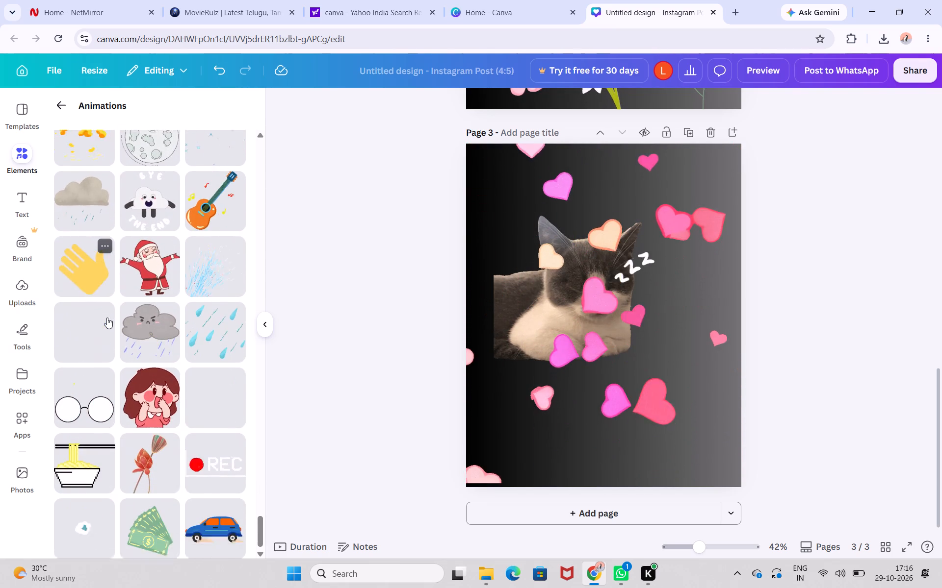
{"action": "scroll", "coordinate": [107, 318], "scroll_direction": "down", "scroll_amount": 4}
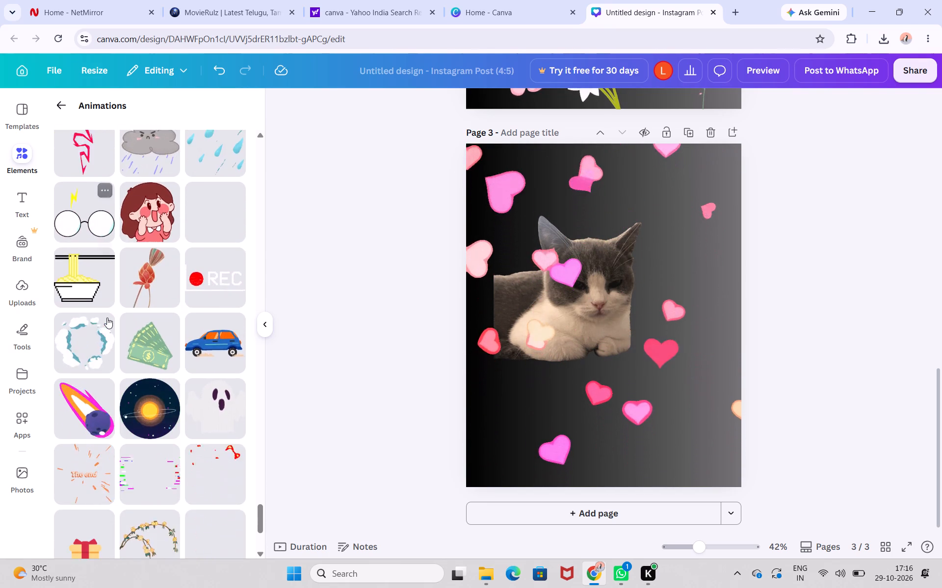
{"action": "scroll", "coordinate": [107, 318], "scroll_direction": "down", "scroll_amount": 1}
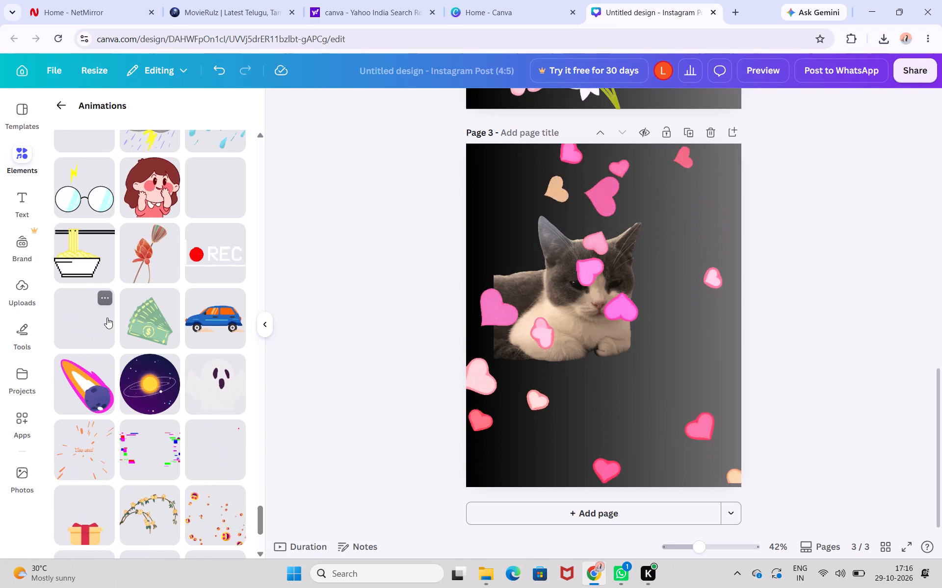
{"action": "scroll", "coordinate": [107, 318], "scroll_direction": "down", "scroll_amount": 2}
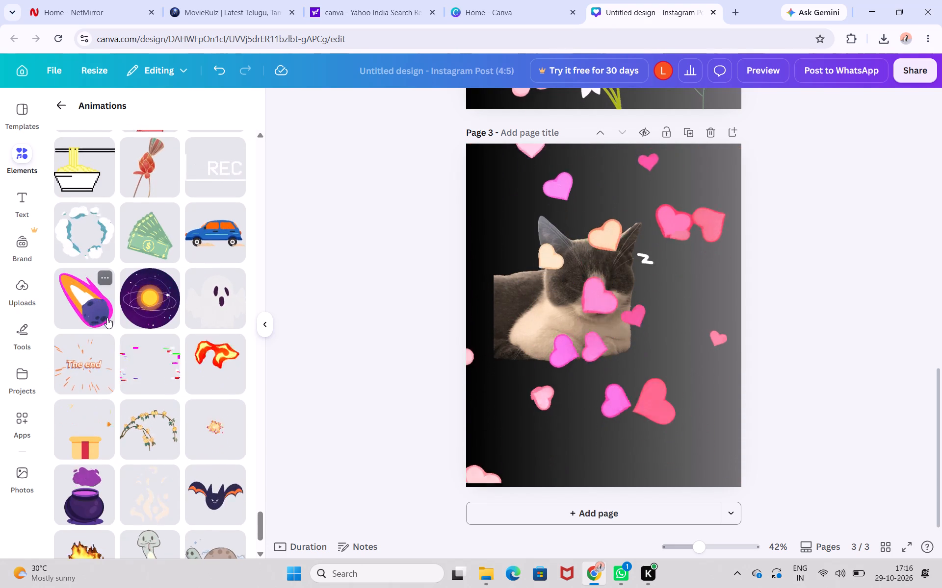
{"action": "scroll", "coordinate": [107, 318], "scroll_direction": "down", "scroll_amount": 3}
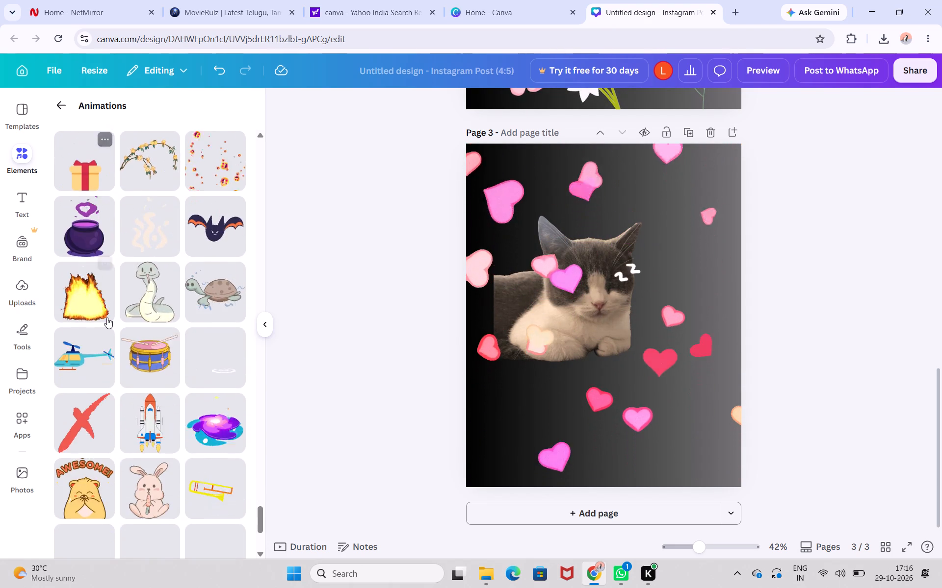
{"action": "scroll", "coordinate": [107, 318], "scroll_direction": "down", "scroll_amount": 2}
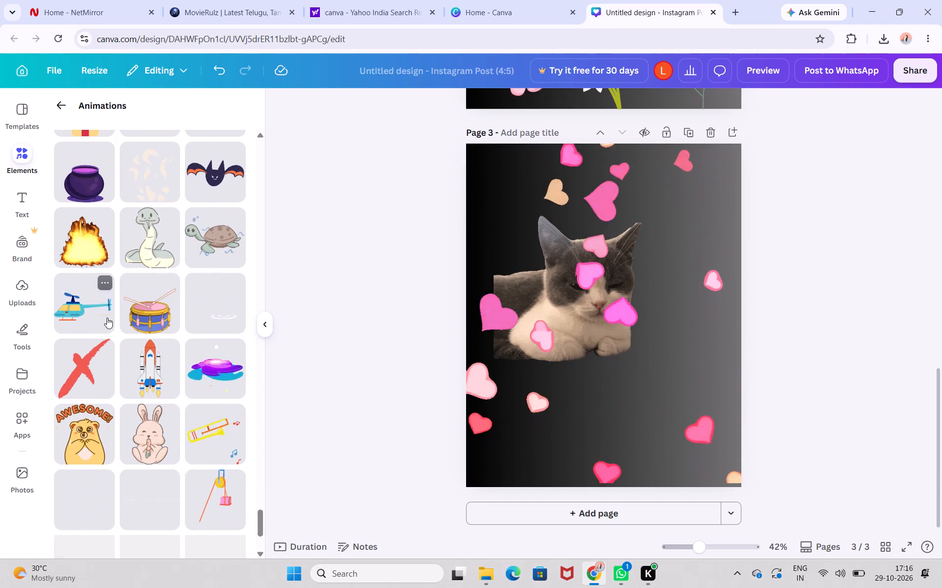
{"action": "scroll", "coordinate": [107, 318], "scroll_direction": "down", "scroll_amount": 5}
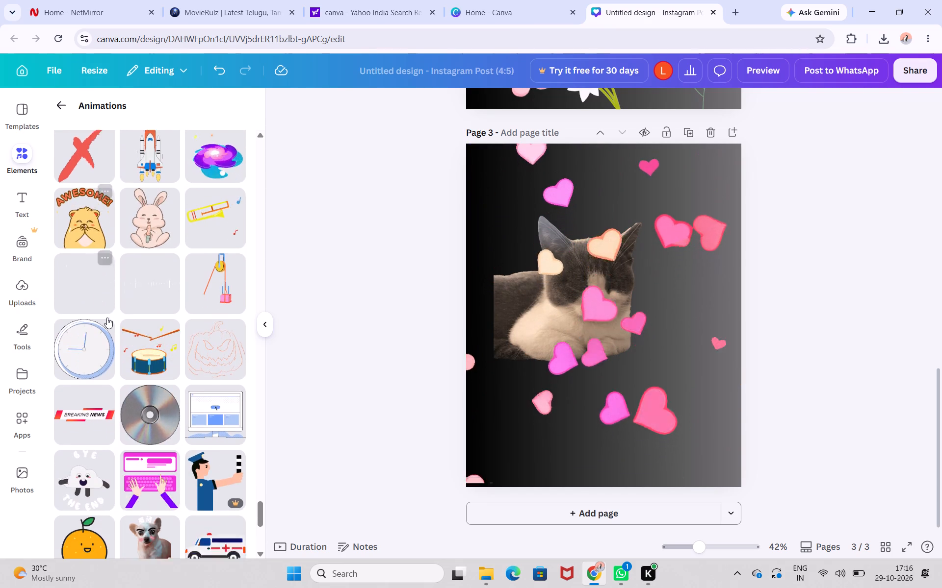
{"action": "scroll", "coordinate": [107, 318], "scroll_direction": "down", "scroll_amount": 5}
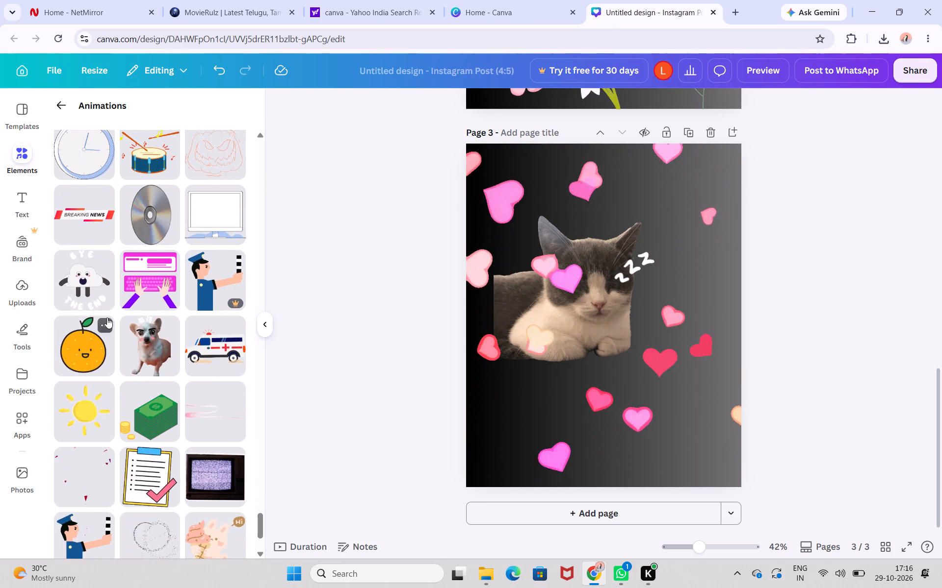
{"action": "scroll", "coordinate": [107, 318], "scroll_direction": "down", "scroll_amount": 4}
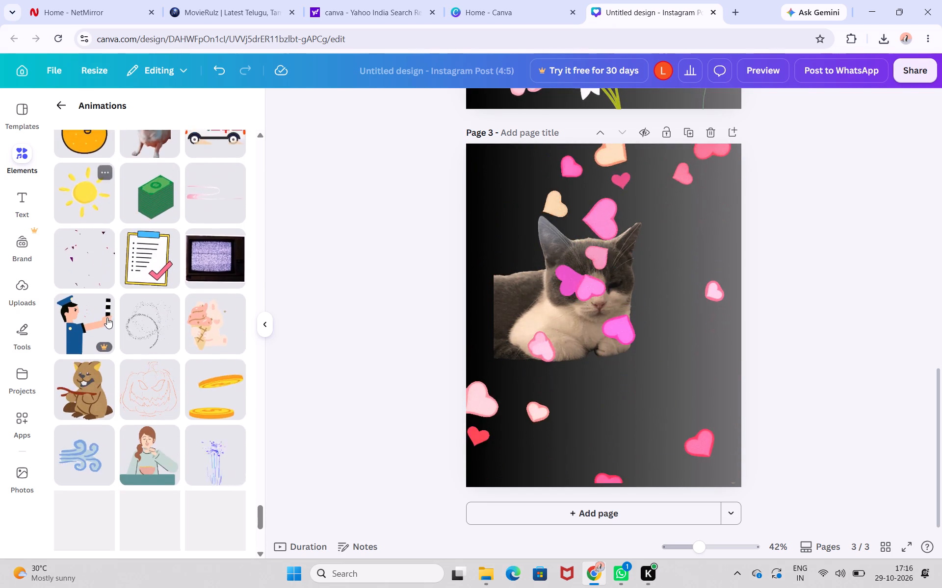
{"action": "scroll", "coordinate": [107, 318], "scroll_direction": "down", "scroll_amount": 4}
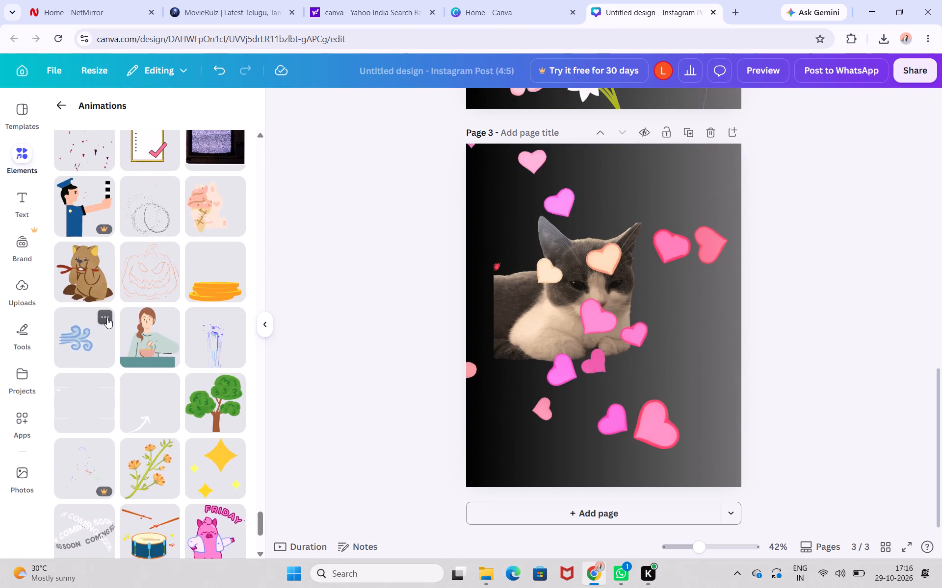
{"action": "scroll", "coordinate": [107, 318], "scroll_direction": "down", "scroll_amount": 4}
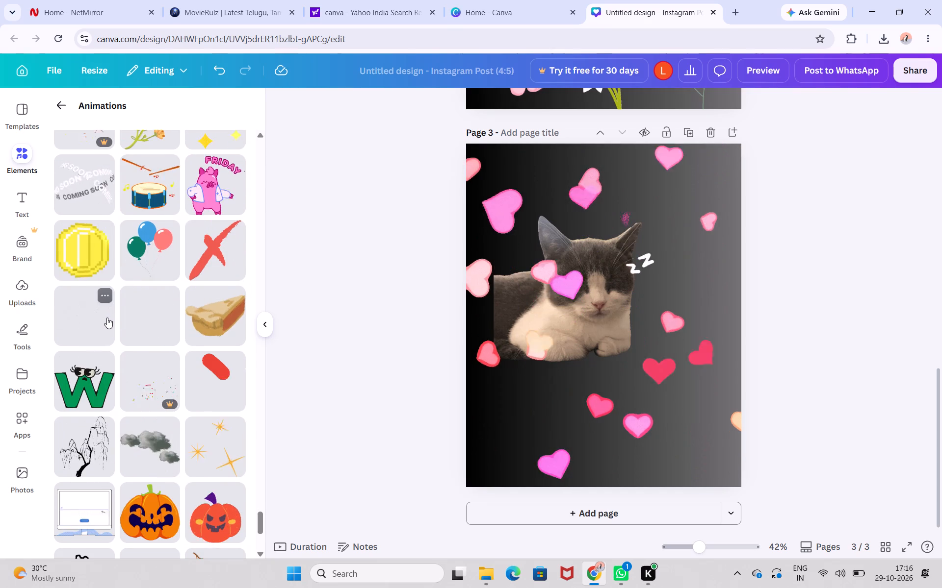
{"action": "scroll", "coordinate": [107, 318], "scroll_direction": "down", "scroll_amount": 5}
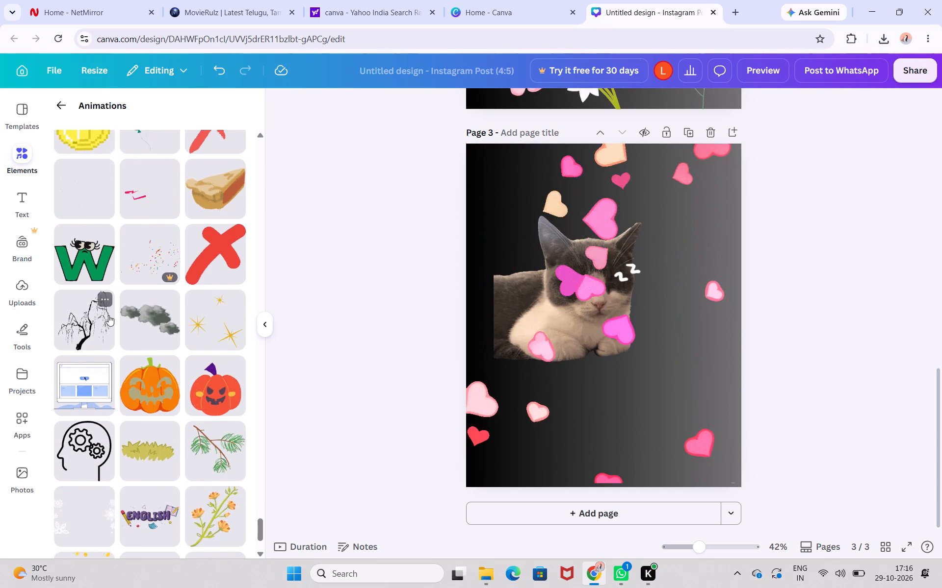
{"action": "scroll", "coordinate": [108, 315], "scroll_direction": "down", "scroll_amount": 6}
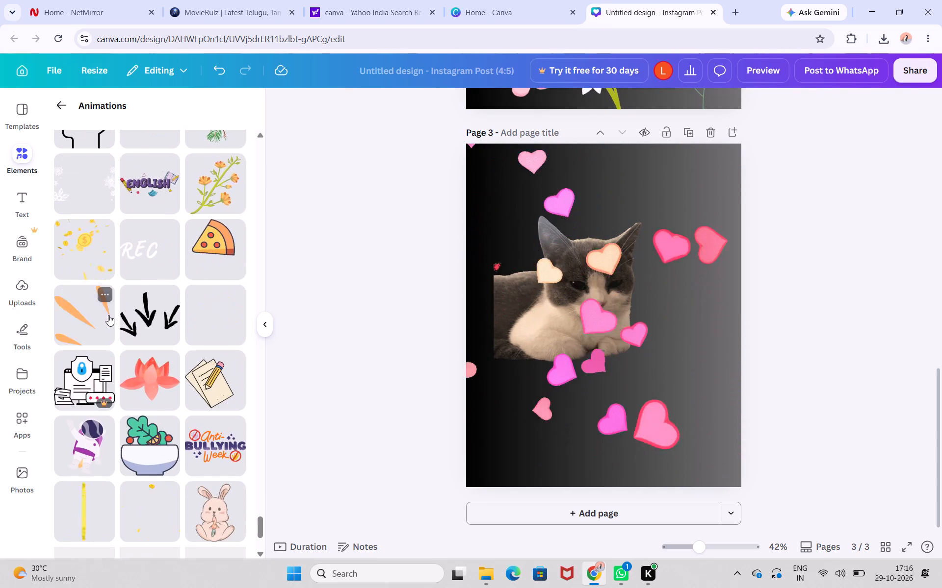
{"action": "scroll", "coordinate": [108, 315], "scroll_direction": "down", "scroll_amount": 5}
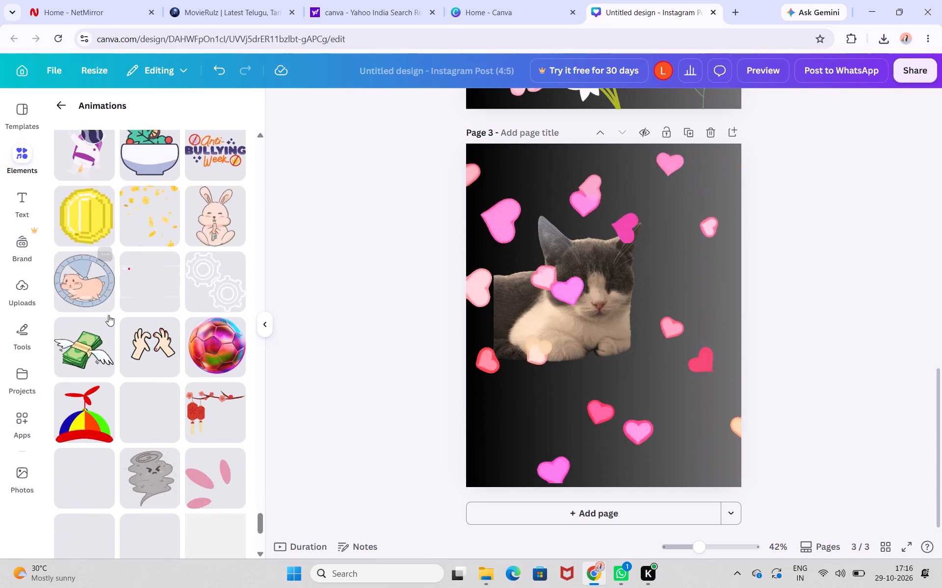
{"action": "scroll", "coordinate": [108, 315], "scroll_direction": "down", "scroll_amount": 5}
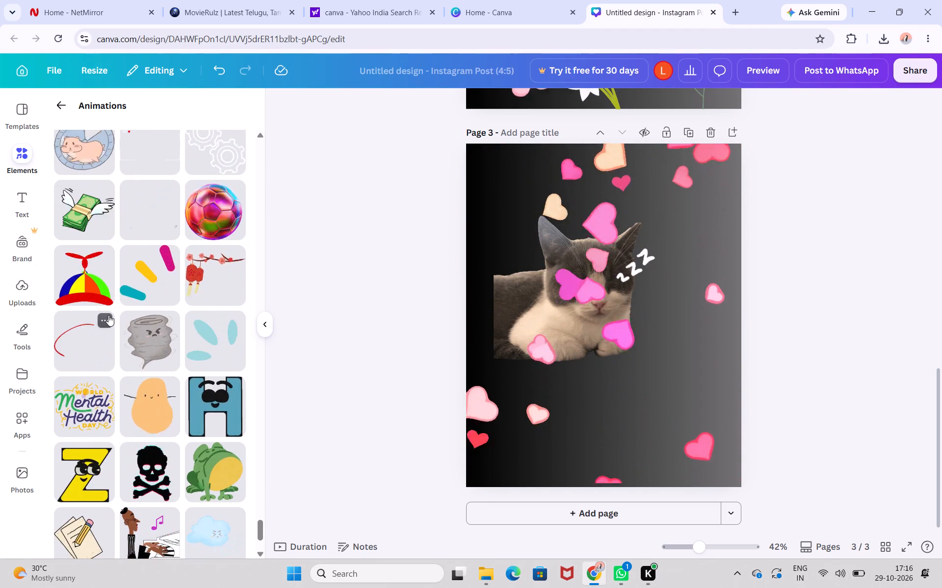
{"action": "scroll", "coordinate": [108, 315], "scroll_direction": "down", "scroll_amount": 5}
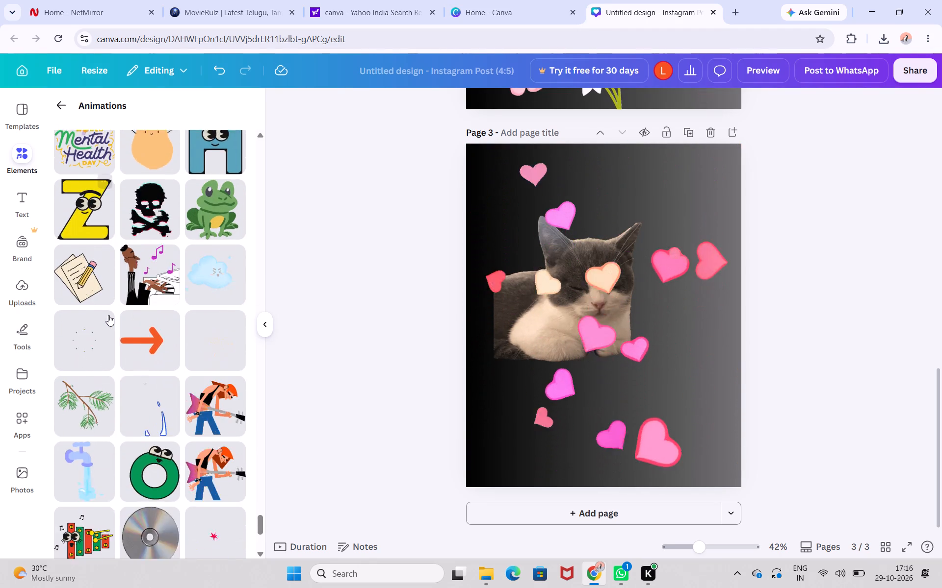
{"action": "scroll", "coordinate": [108, 315], "scroll_direction": "down", "scroll_amount": 4}
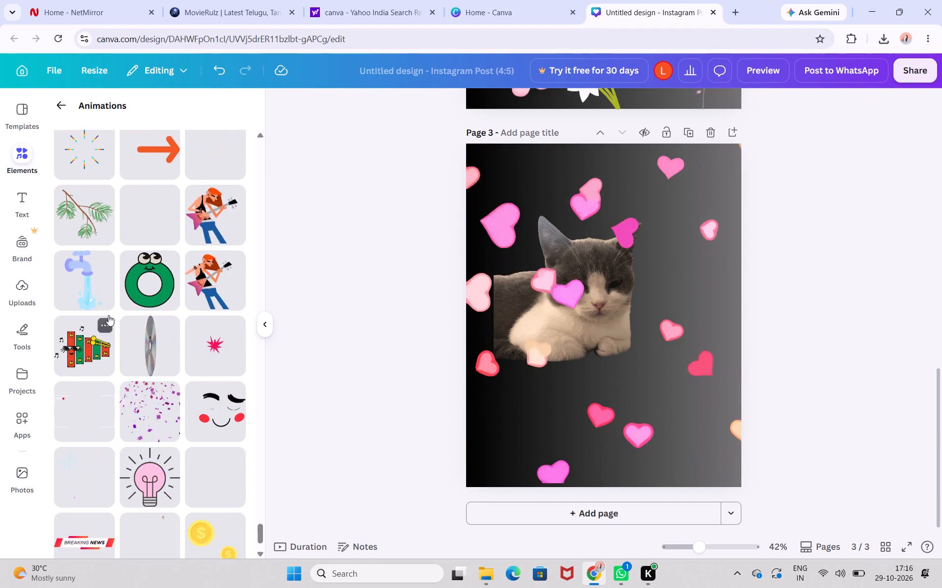
{"action": "scroll", "coordinate": [109, 305], "scroll_direction": "down", "scroll_amount": 3}
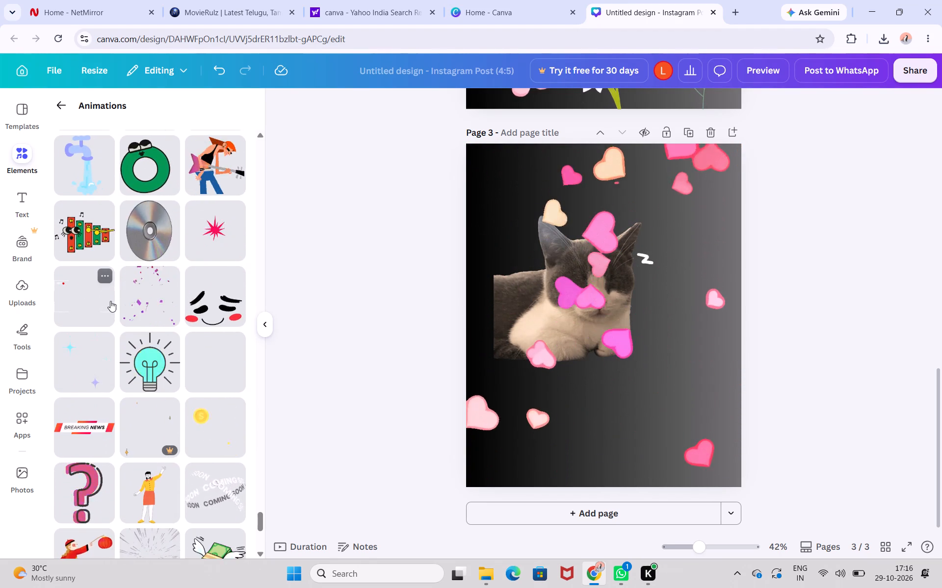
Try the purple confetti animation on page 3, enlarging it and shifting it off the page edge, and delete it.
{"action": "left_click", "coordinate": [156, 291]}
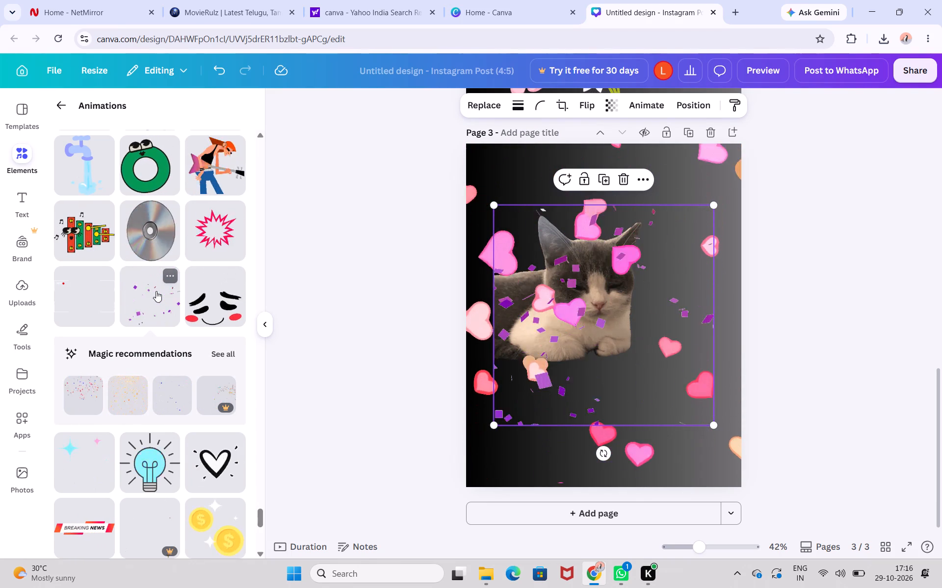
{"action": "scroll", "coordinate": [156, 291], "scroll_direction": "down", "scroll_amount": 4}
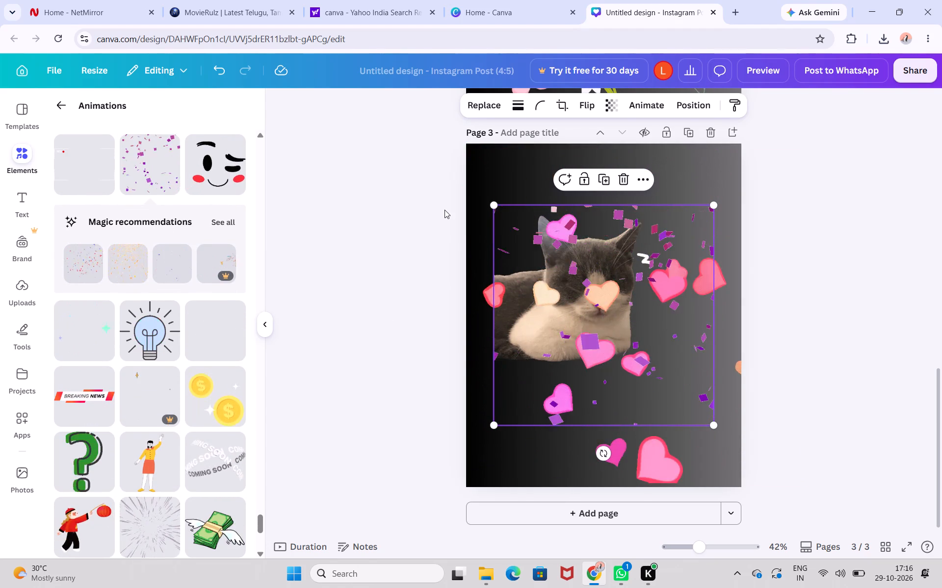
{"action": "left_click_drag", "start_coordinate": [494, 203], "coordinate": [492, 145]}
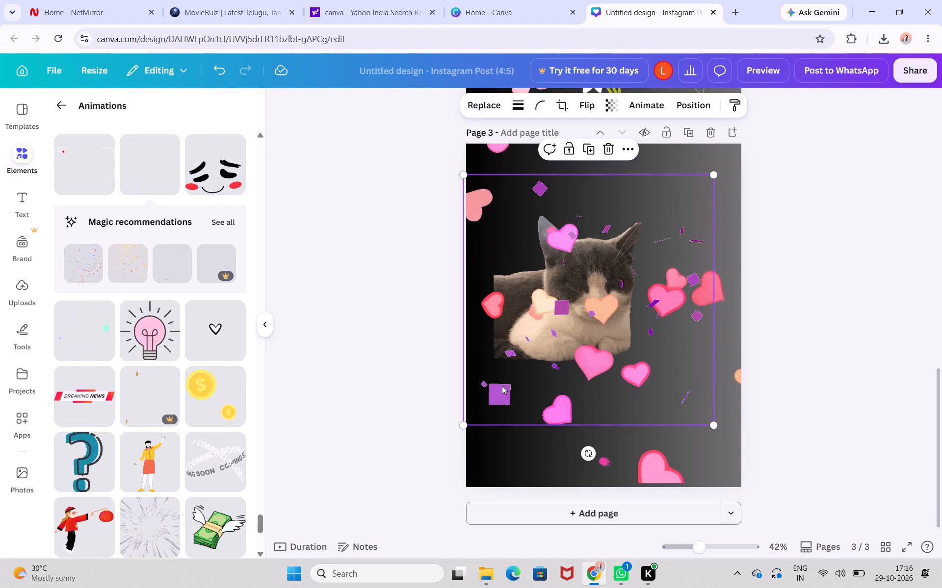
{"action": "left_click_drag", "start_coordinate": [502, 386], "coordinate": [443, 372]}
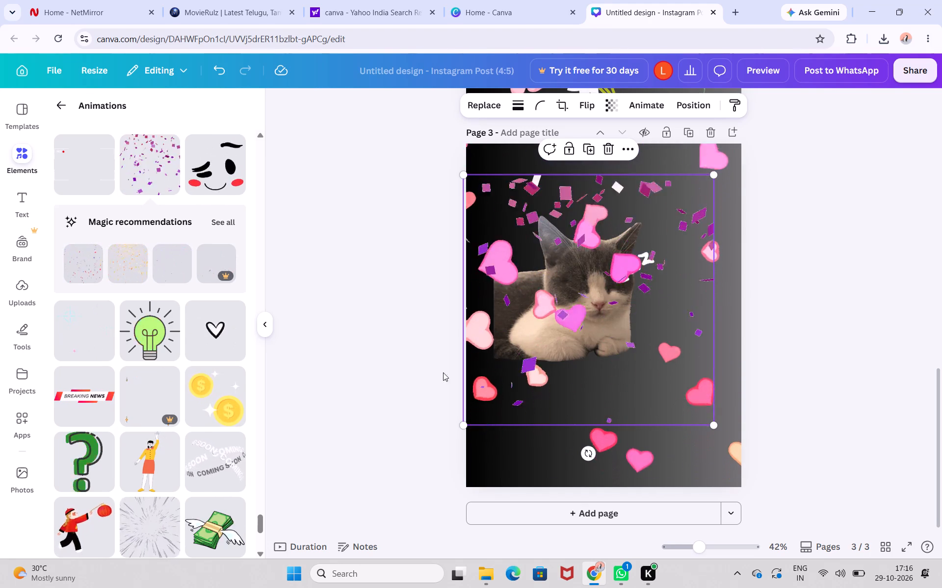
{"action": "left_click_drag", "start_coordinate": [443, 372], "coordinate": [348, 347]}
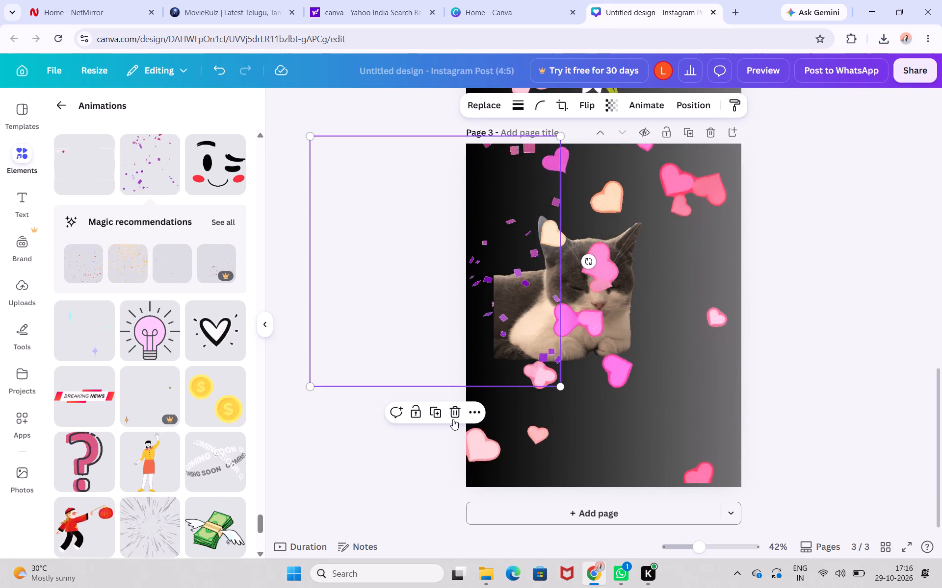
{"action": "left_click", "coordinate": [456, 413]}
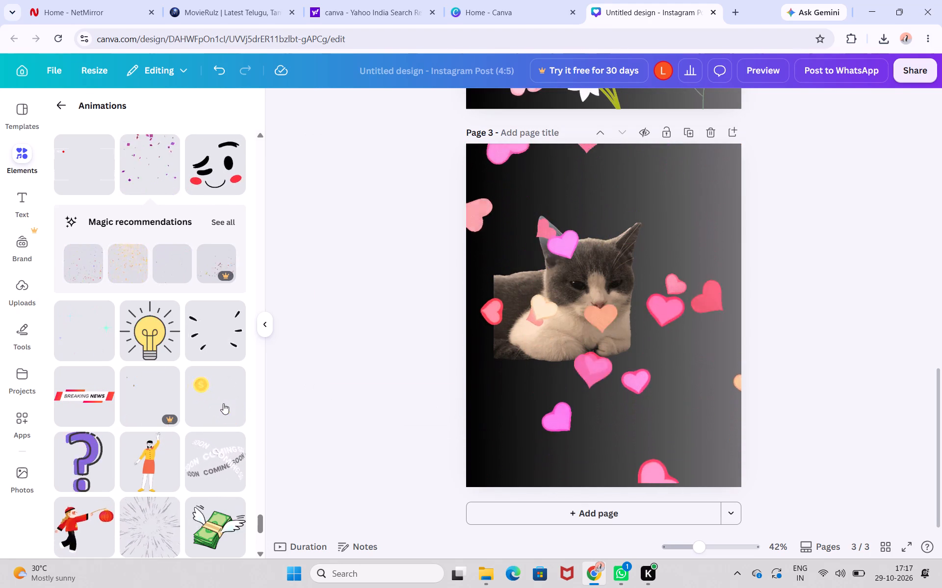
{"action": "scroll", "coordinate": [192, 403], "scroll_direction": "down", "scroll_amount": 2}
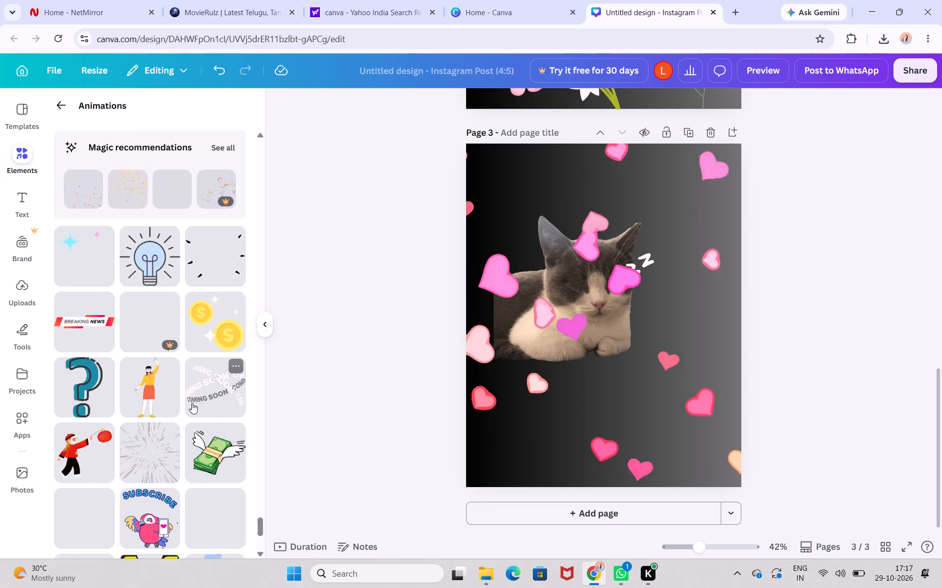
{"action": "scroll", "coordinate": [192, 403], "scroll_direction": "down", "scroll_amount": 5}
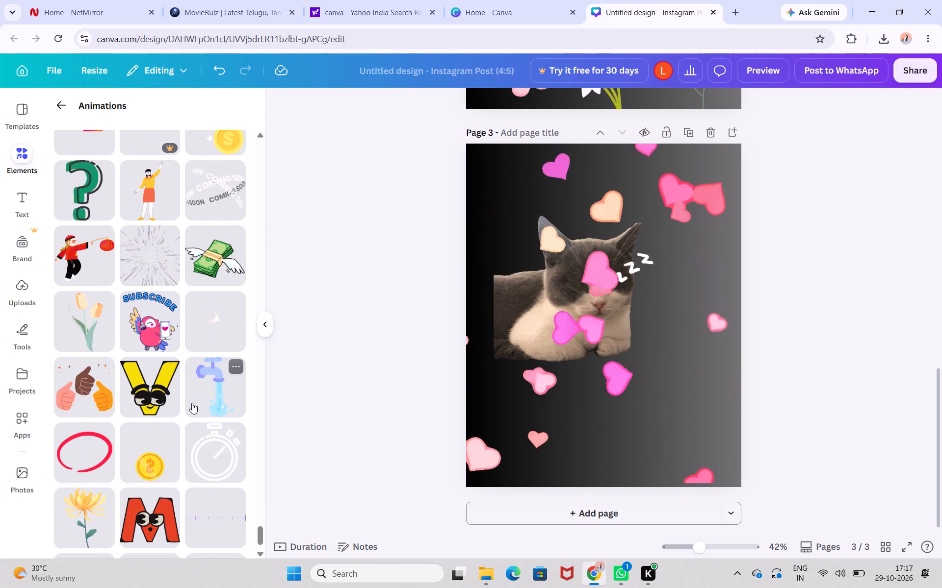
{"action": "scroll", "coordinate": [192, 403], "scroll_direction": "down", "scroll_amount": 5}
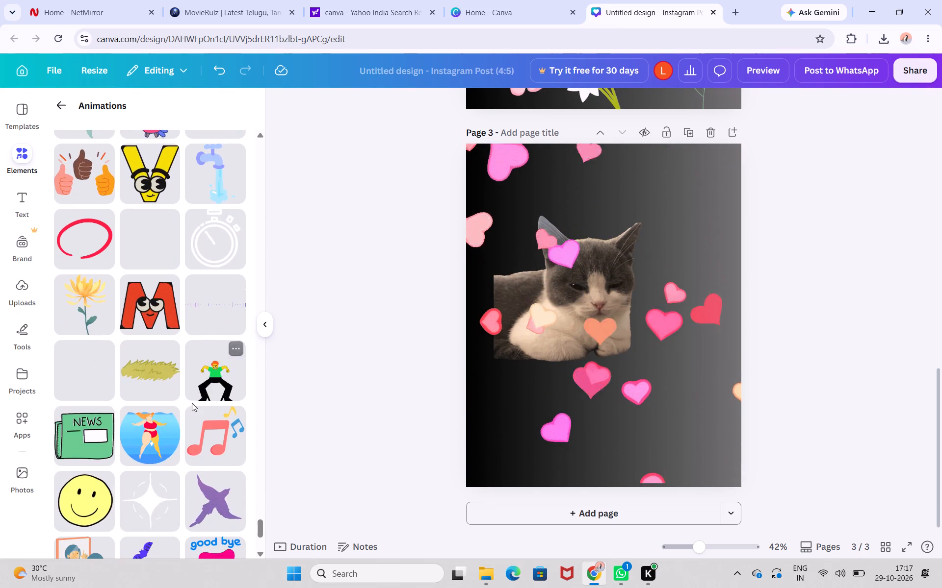
Add a new page 4 after the cat and hearts page.
{"action": "left_click", "coordinate": [584, 520]}
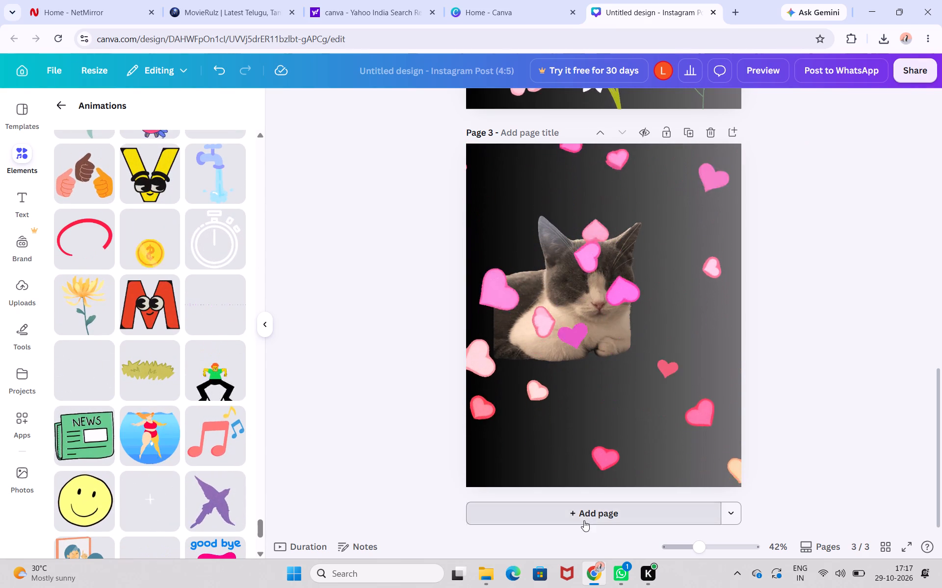
{"action": "scroll", "coordinate": [609, 417], "scroll_direction": "up", "scroll_amount": 3}
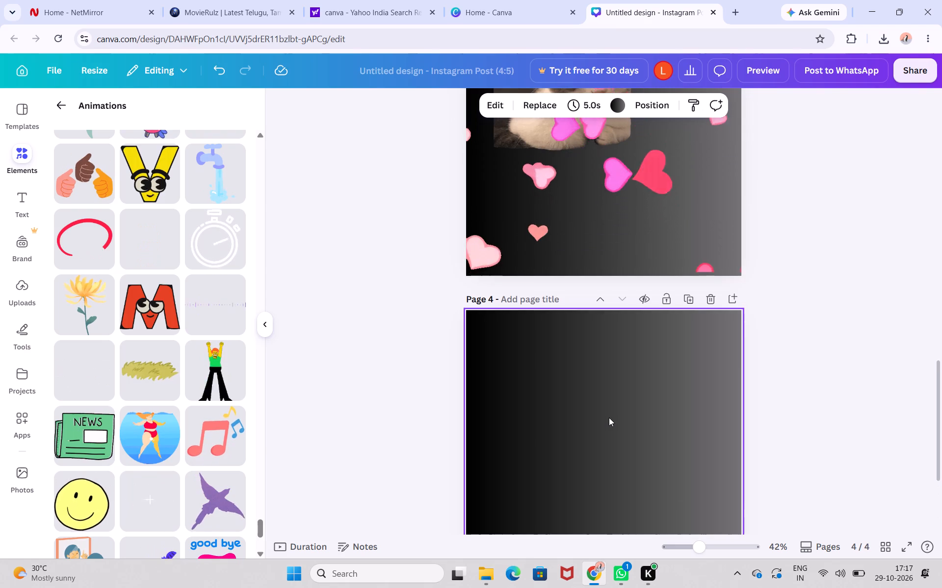
{"action": "scroll", "coordinate": [609, 417], "scroll_direction": "up", "scroll_amount": 2}
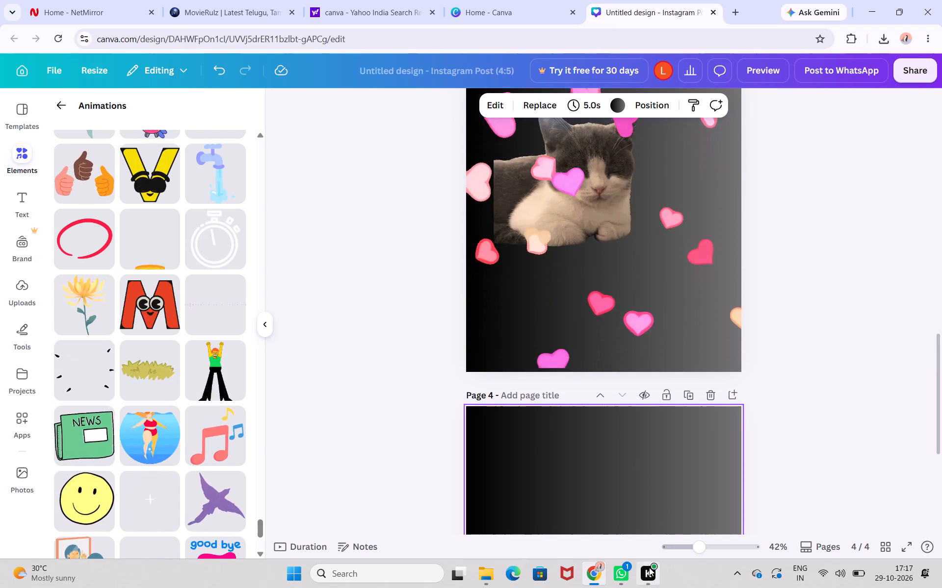
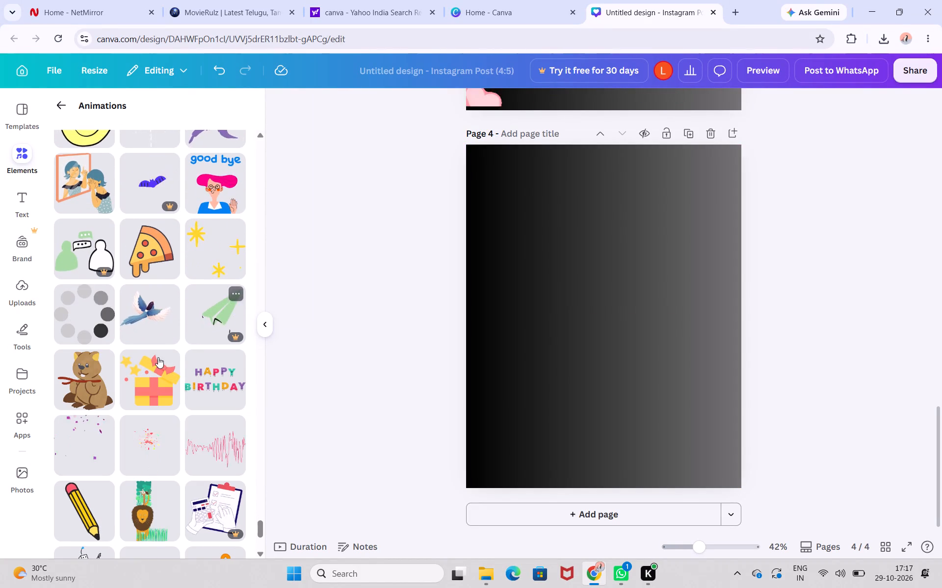
Add the purple confetti animation to page 4, enlarge it to about 1,037 by 1,037 across the upper page, and deselect it.
{"action": "left_click", "coordinate": [88, 430]}
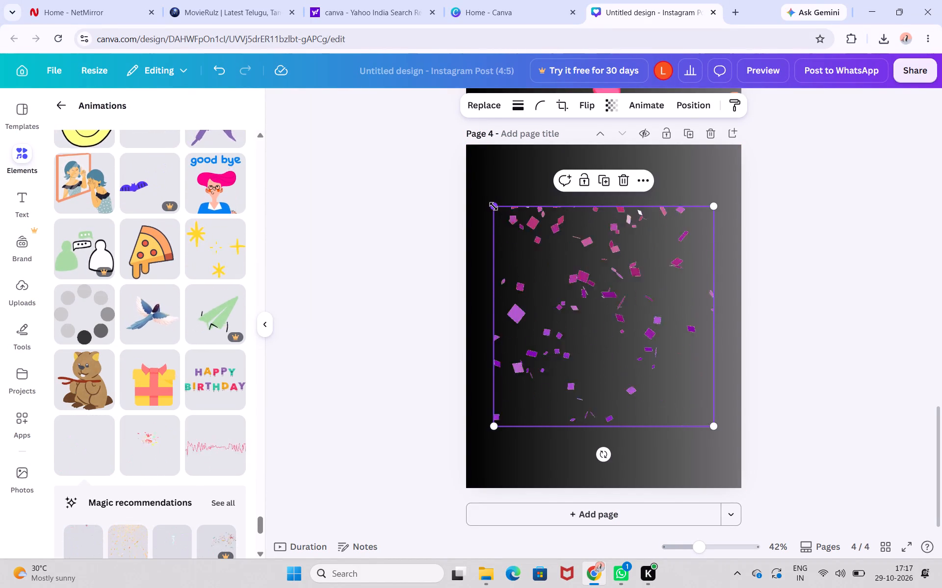
{"action": "left_click_drag", "start_coordinate": [494, 206], "coordinate": [483, 171]}
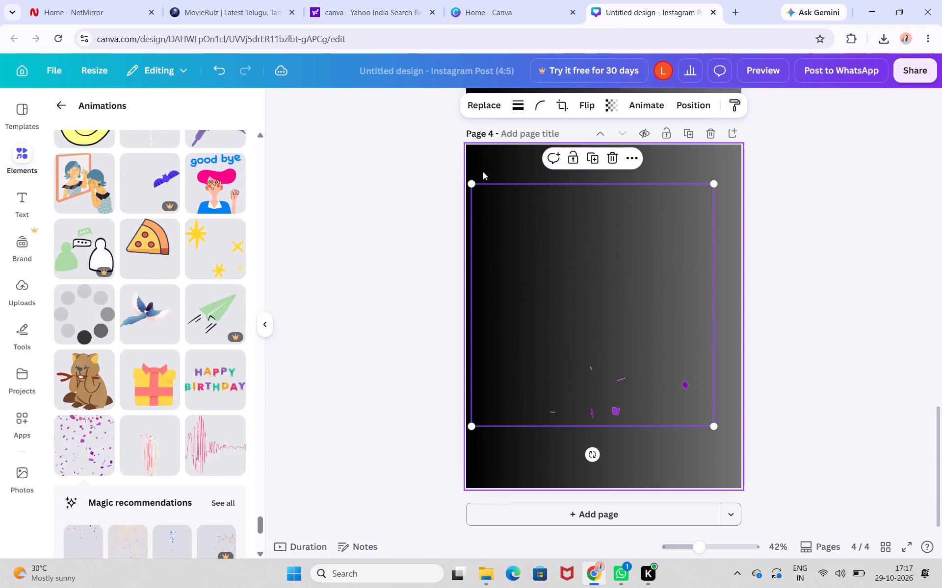
{"action": "left_click_drag", "start_coordinate": [715, 182], "coordinate": [747, 148]}
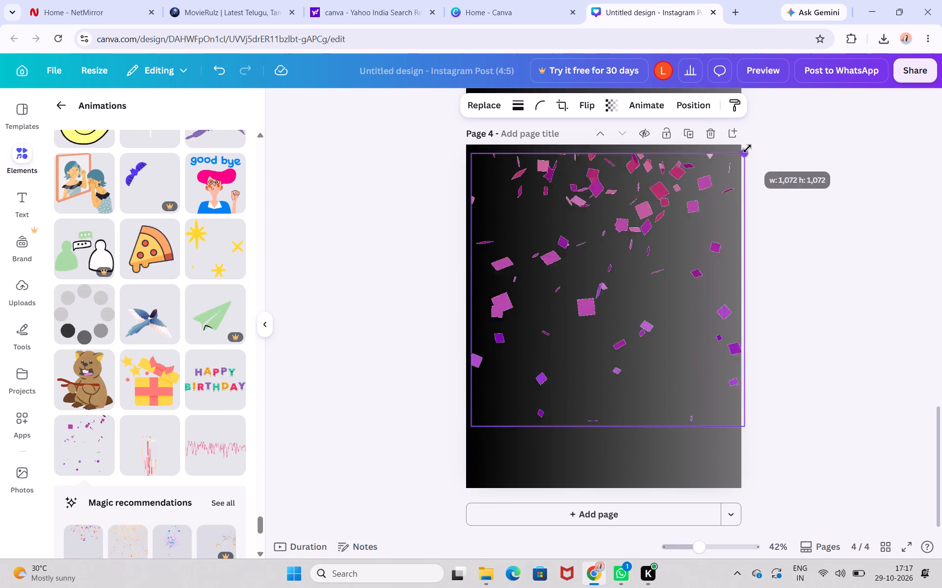
{"action": "left_click_drag", "start_coordinate": [747, 148], "coordinate": [741, 148]}
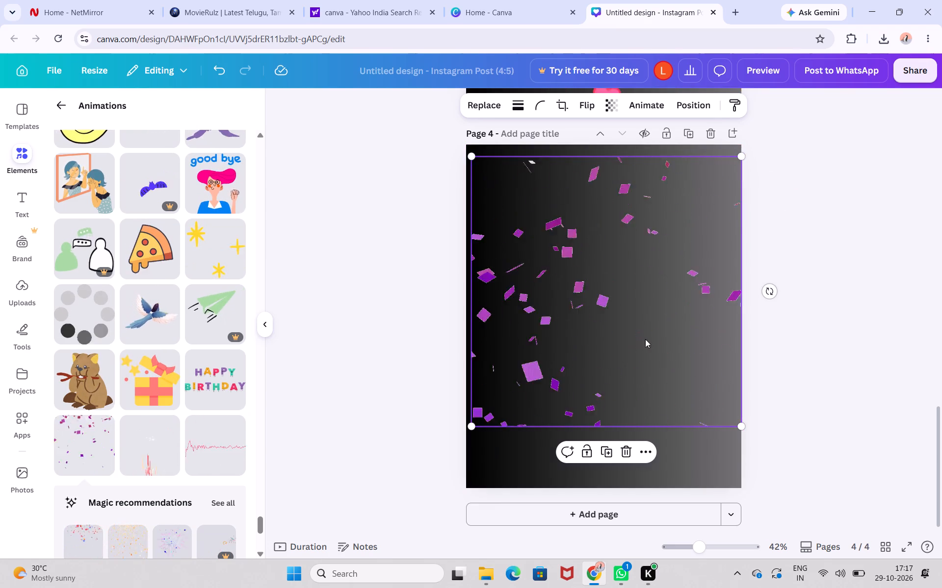
{"action": "left_click_drag", "start_coordinate": [741, 426], "coordinate": [654, 497]}
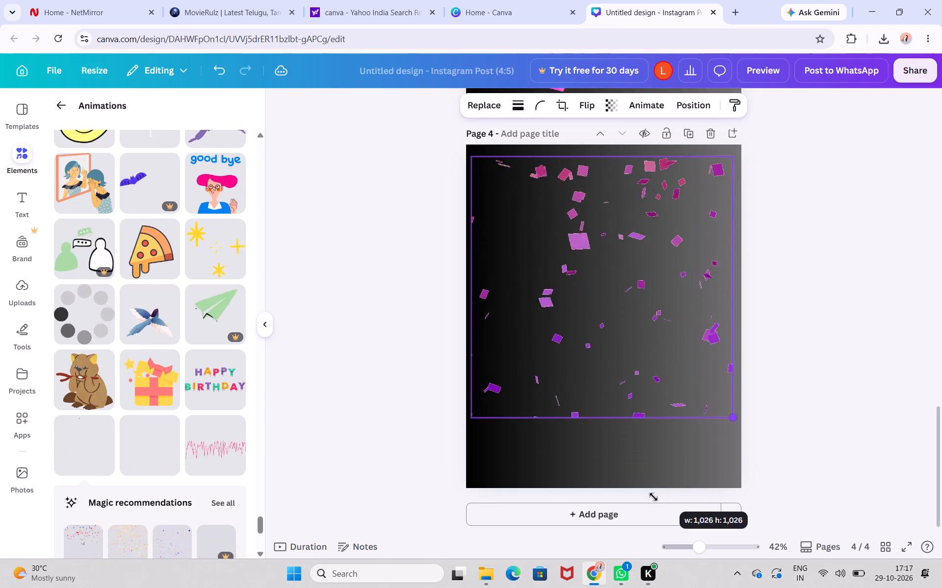
{"action": "left_click_drag", "start_coordinate": [654, 497], "coordinate": [644, 496]}
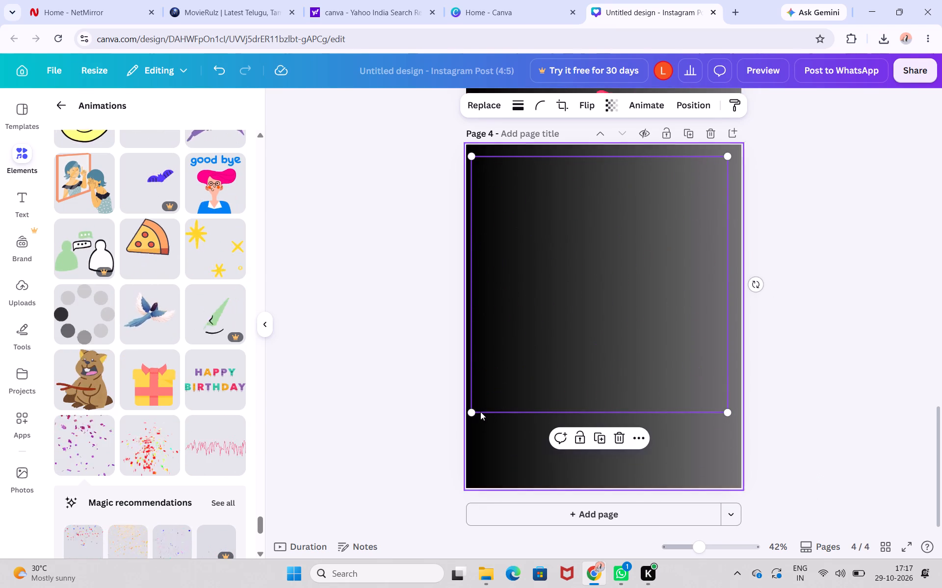
{"action": "left_click_drag", "start_coordinate": [475, 410], "coordinate": [475, 427]}
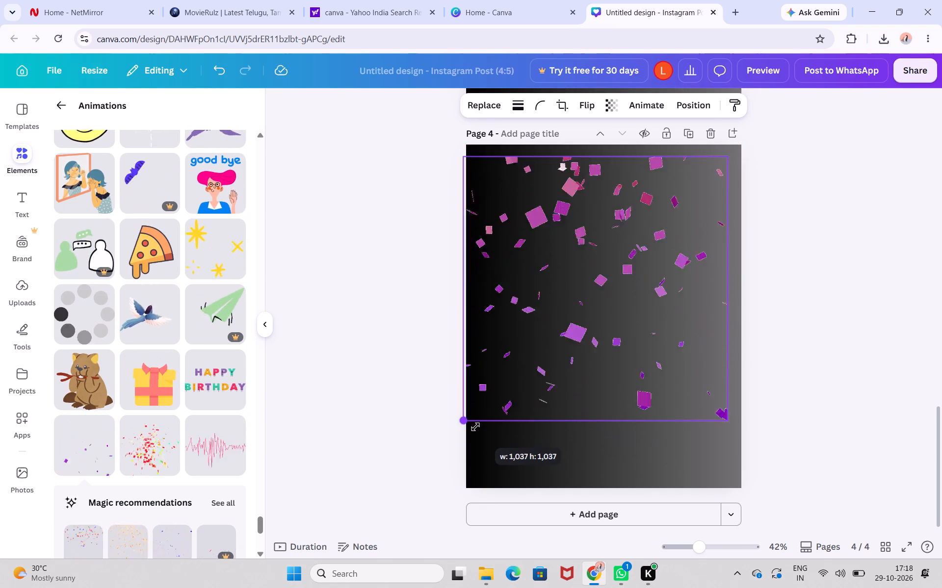
{"action": "left_click_drag", "start_coordinate": [475, 427], "coordinate": [475, 427]}
{"action": "left_click", "coordinate": [415, 408]}
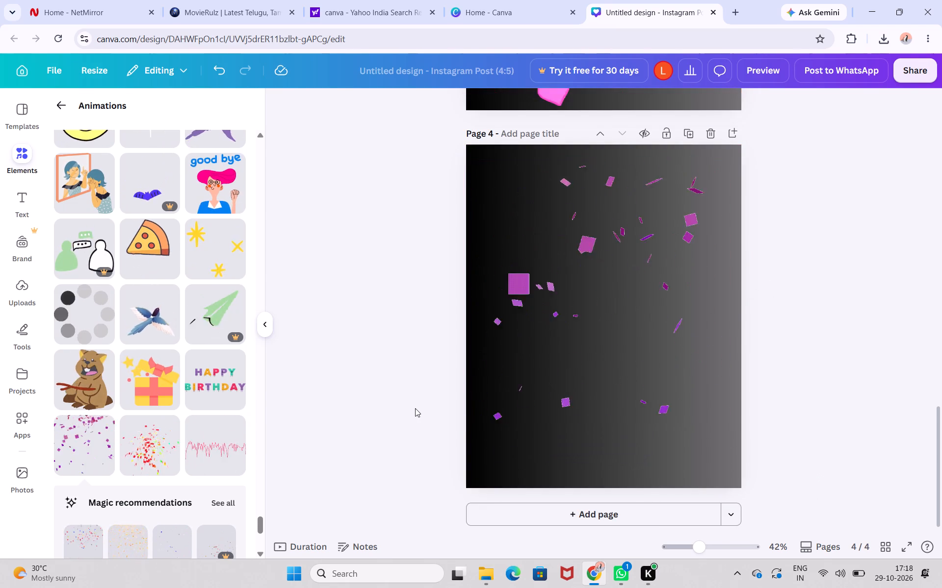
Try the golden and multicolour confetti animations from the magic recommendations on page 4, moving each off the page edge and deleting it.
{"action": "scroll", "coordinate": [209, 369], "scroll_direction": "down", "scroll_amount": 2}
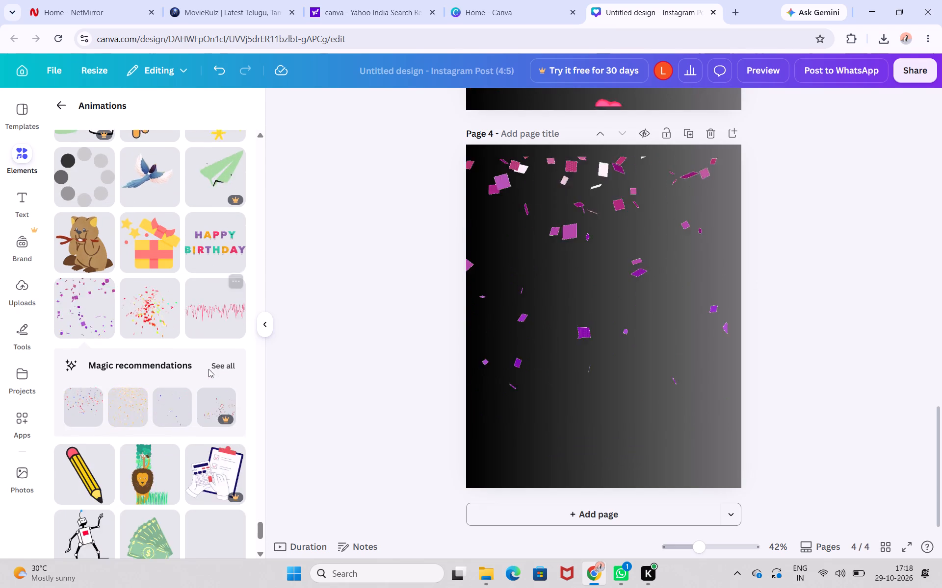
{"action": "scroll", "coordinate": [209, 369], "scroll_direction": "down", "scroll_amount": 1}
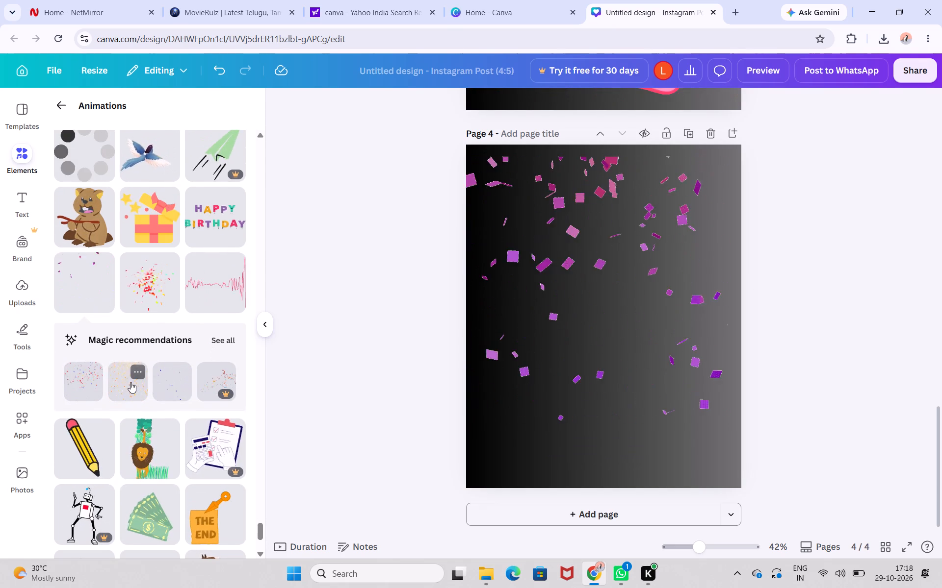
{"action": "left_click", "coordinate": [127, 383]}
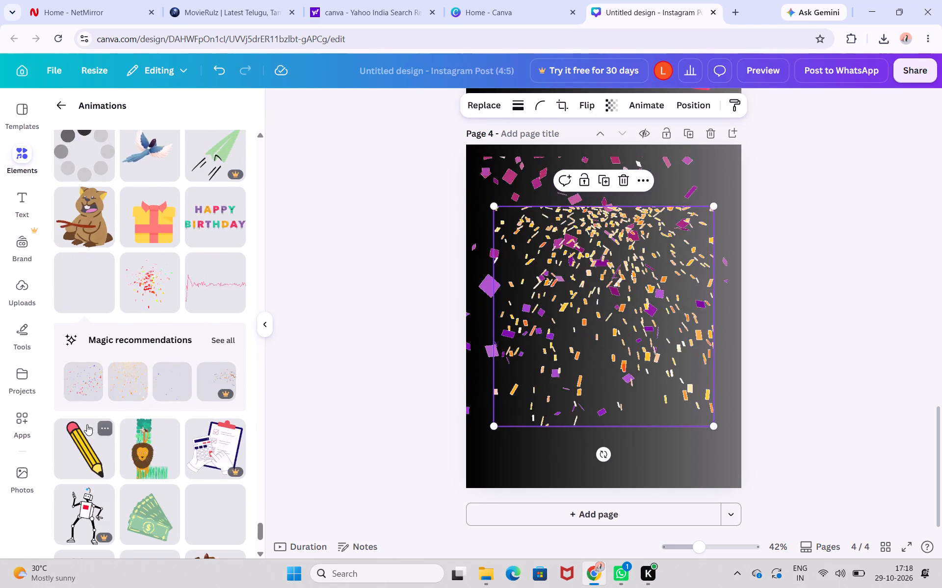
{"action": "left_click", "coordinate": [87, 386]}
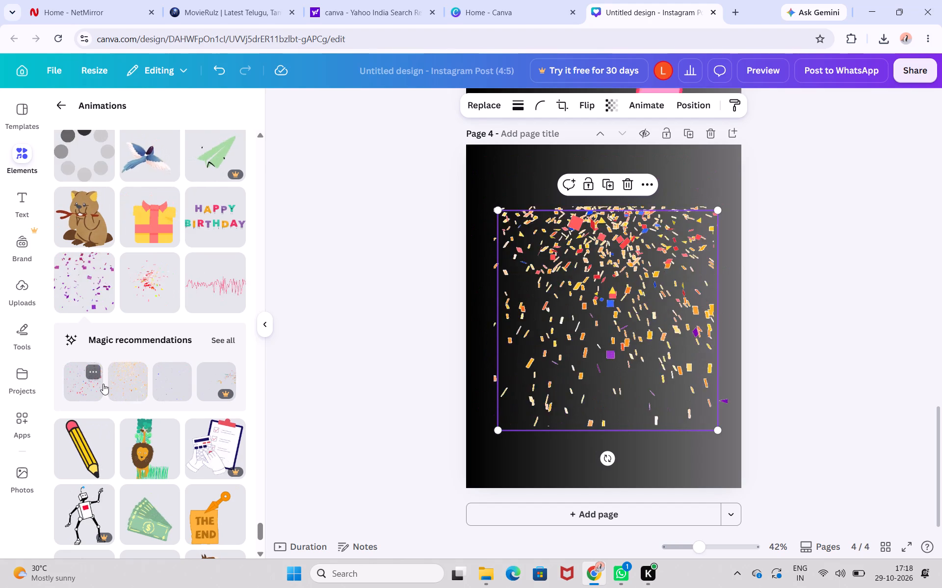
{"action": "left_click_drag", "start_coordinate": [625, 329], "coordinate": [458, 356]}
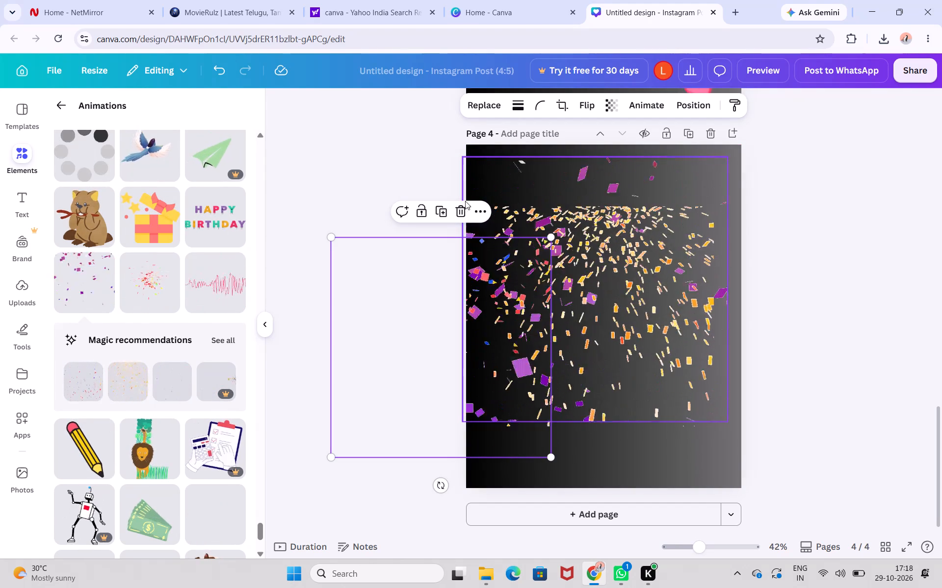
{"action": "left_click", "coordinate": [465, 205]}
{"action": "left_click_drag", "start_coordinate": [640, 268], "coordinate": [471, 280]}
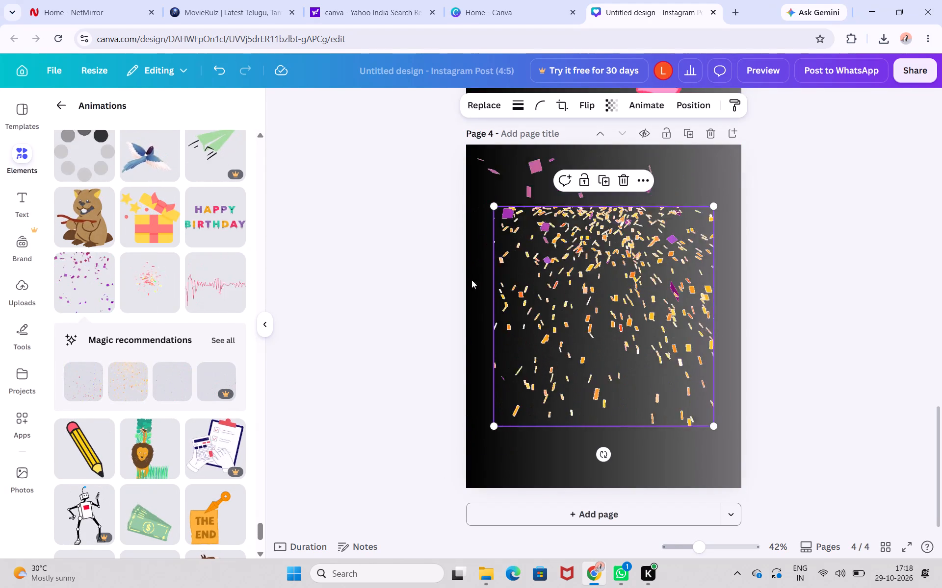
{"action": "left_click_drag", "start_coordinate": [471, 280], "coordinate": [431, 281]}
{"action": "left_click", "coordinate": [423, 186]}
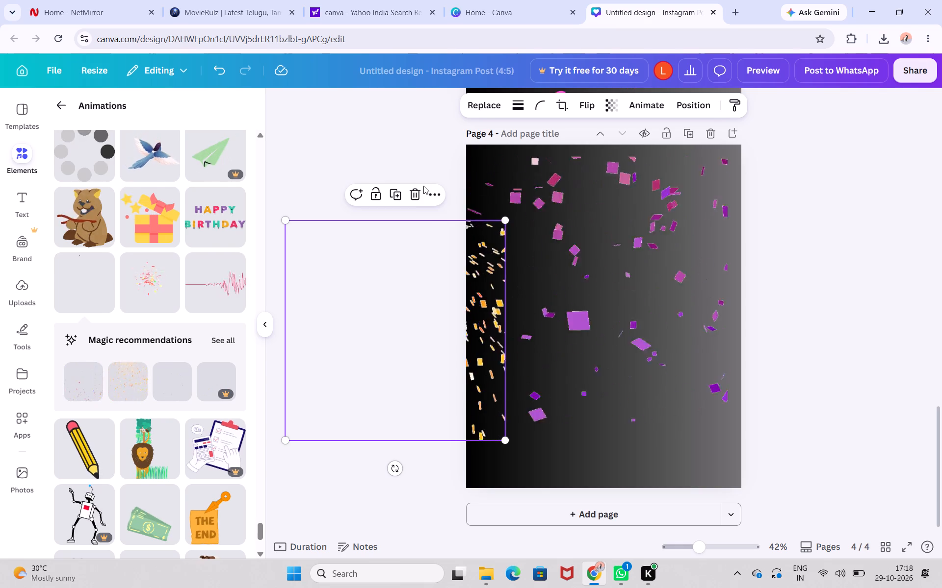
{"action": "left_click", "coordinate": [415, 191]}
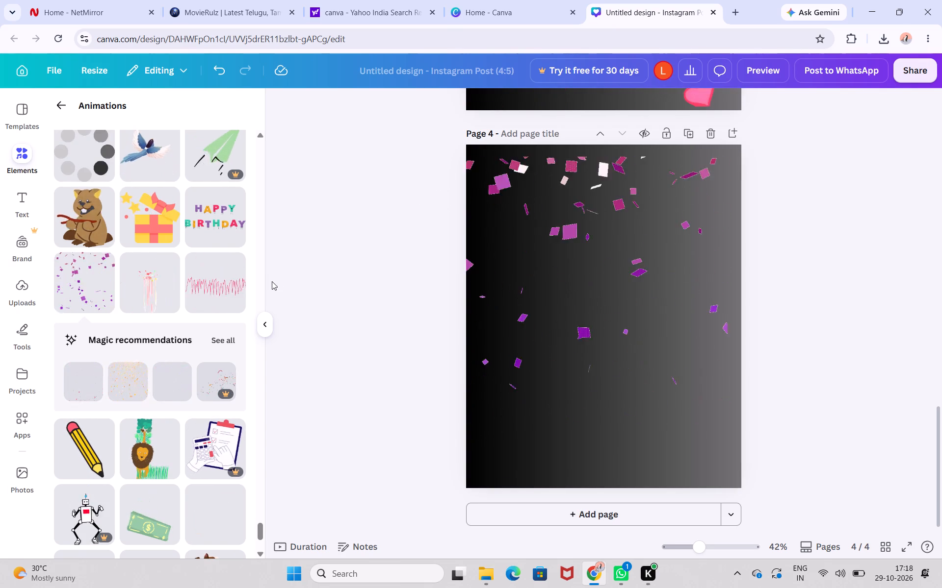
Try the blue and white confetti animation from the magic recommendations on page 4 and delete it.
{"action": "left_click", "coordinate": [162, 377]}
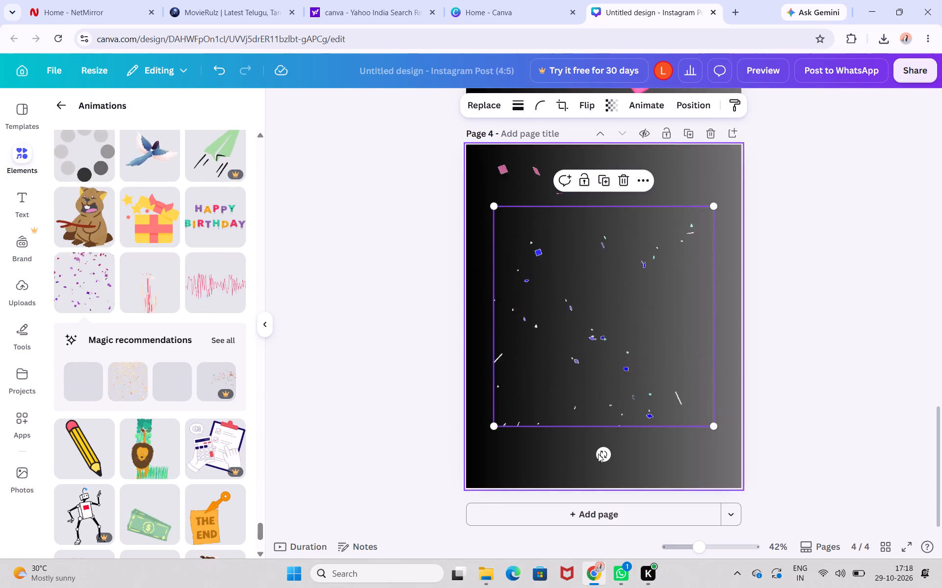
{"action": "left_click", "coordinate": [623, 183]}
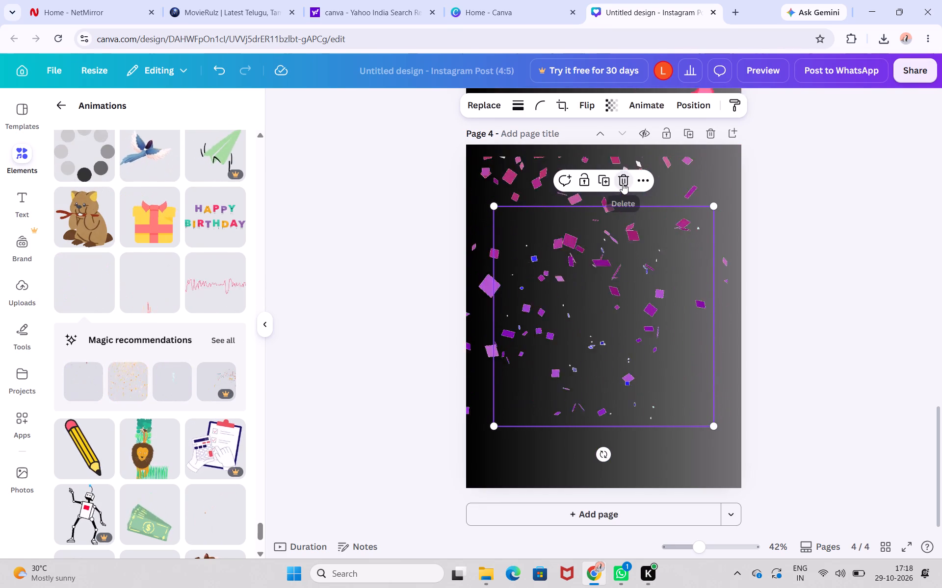
Add the pale pink hearts animation over page 4's confetti, enlarge it to nearly the full page width, and deselect it.
{"action": "scroll", "coordinate": [206, 414], "scroll_direction": "down", "scroll_amount": 1}
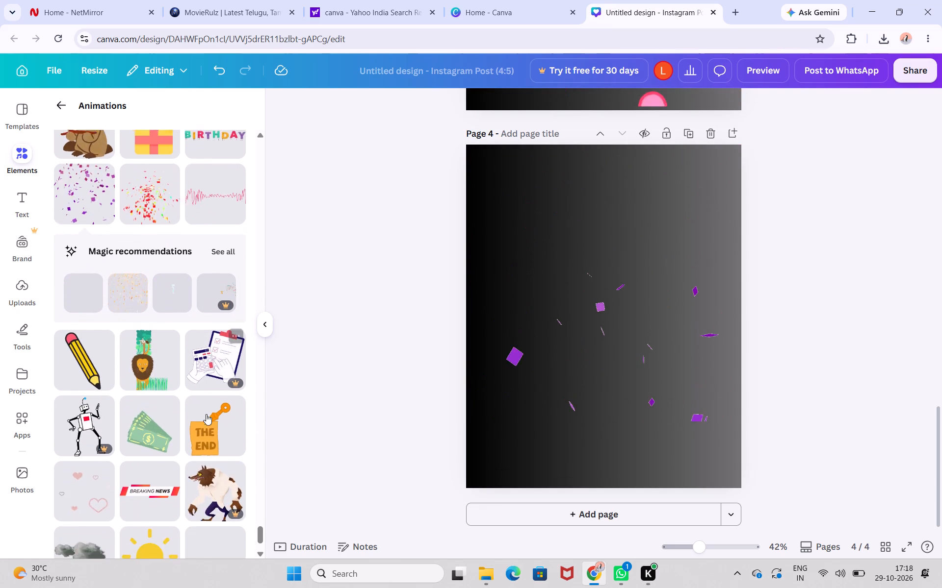
{"action": "scroll", "coordinate": [206, 414], "scroll_direction": "down", "scroll_amount": 4}
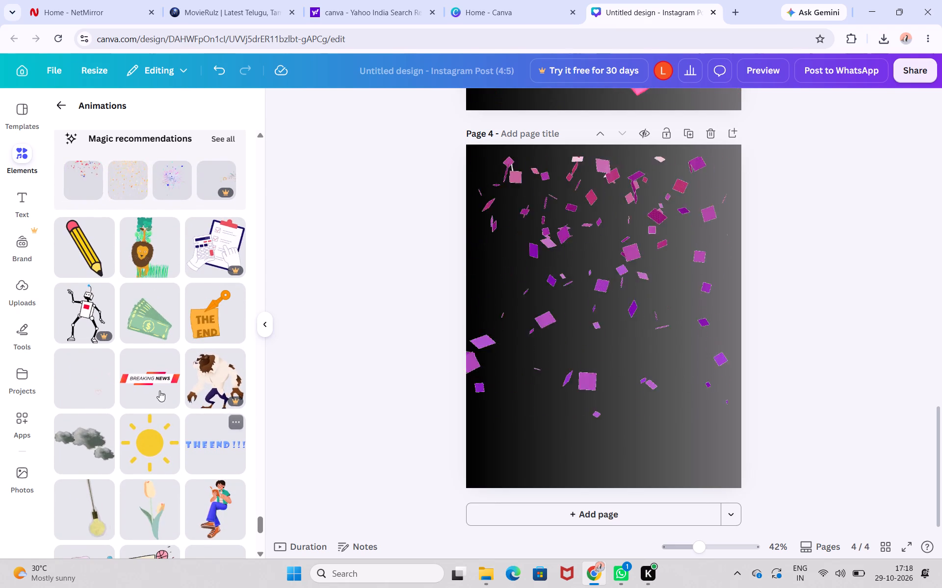
{"action": "left_click", "coordinate": [83, 372]}
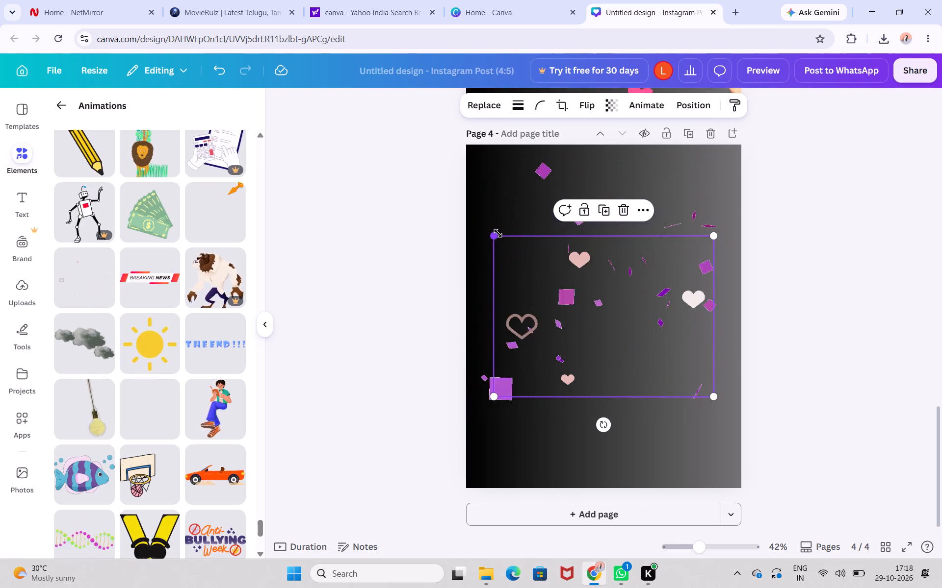
{"action": "left_click_drag", "start_coordinate": [497, 234], "coordinate": [470, 220]}
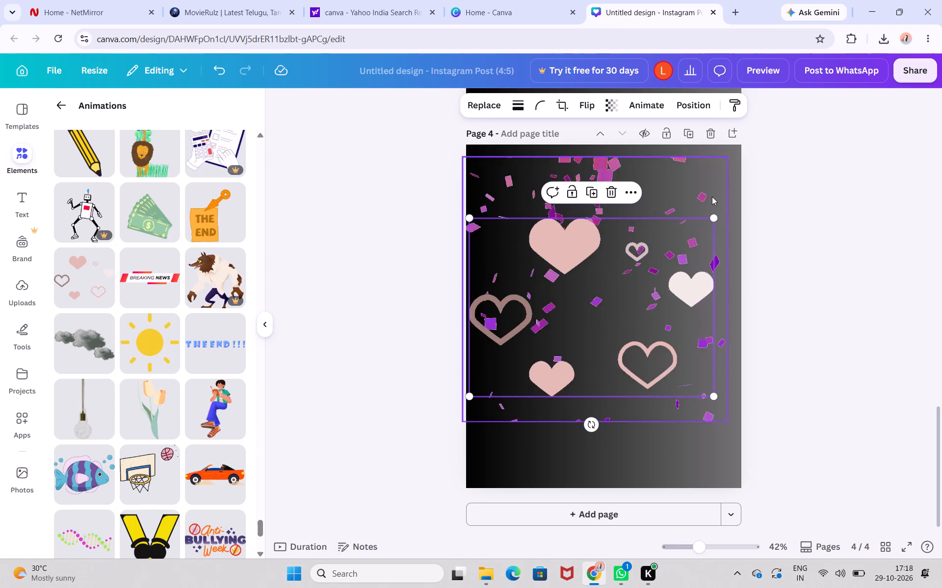
{"action": "left_click_drag", "start_coordinate": [716, 217], "coordinate": [744, 220]}
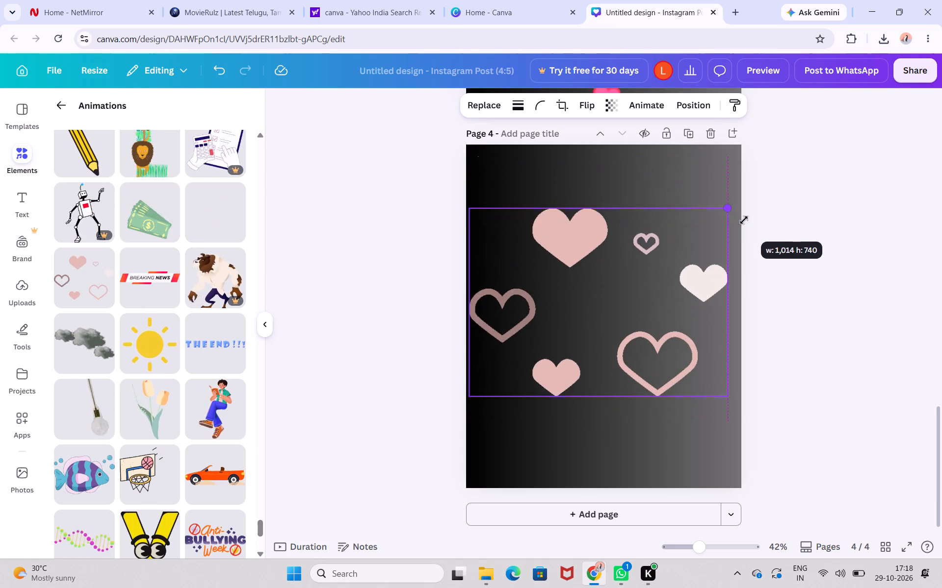
{"action": "left_click_drag", "start_coordinate": [744, 220], "coordinate": [758, 225]}
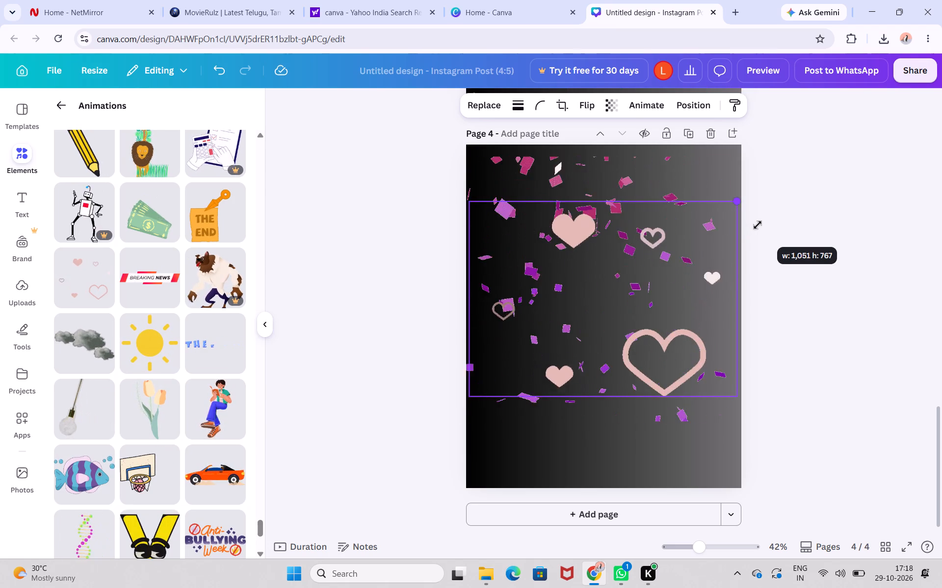
{"action": "left_click_drag", "start_coordinate": [758, 225], "coordinate": [757, 224]}
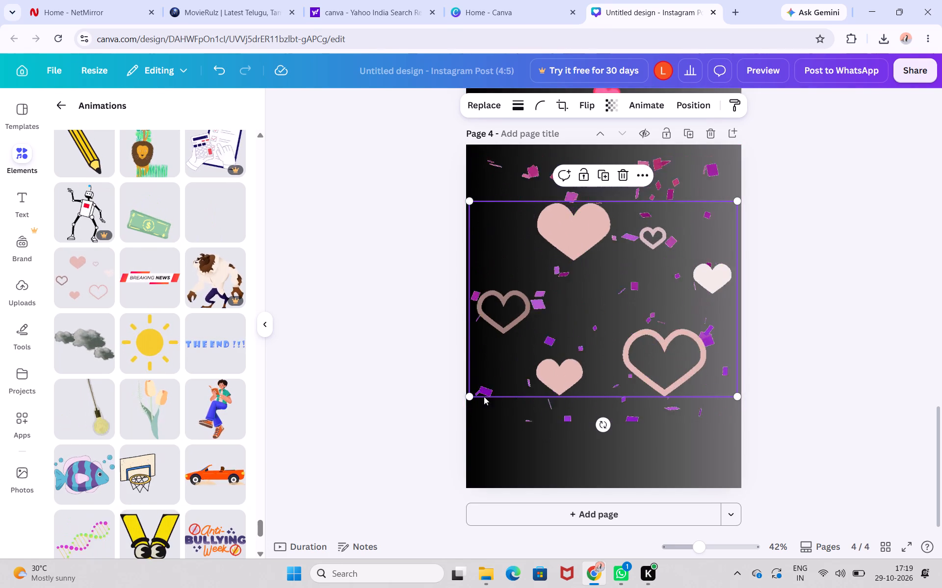
{"action": "left_click", "coordinate": [471, 394]}
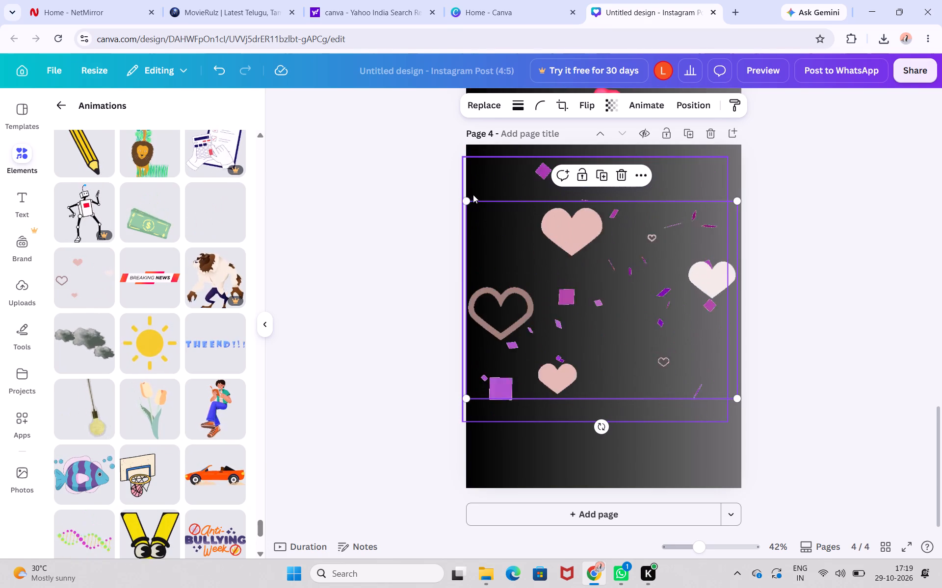
{"action": "left_click", "coordinate": [533, 442]}
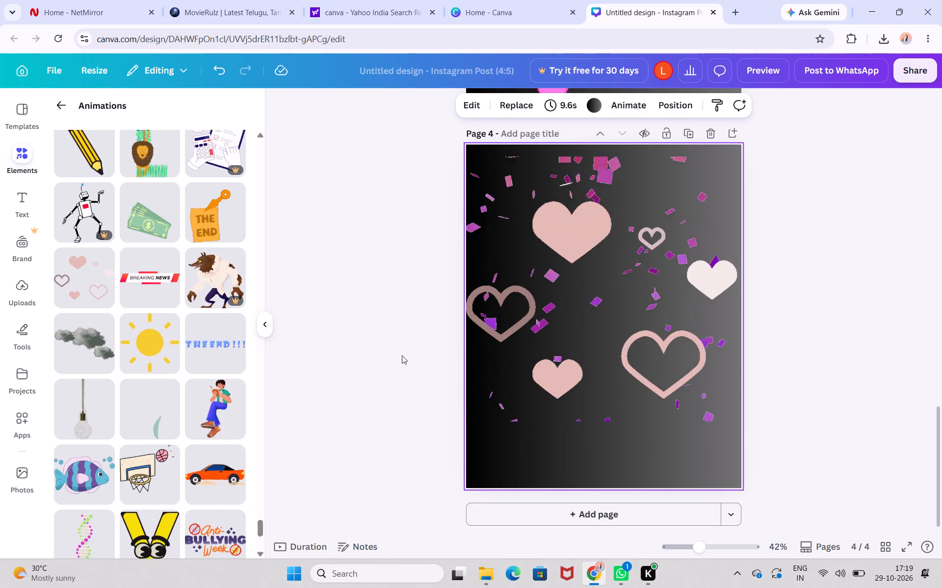
{"action": "left_click", "coordinate": [402, 355]}
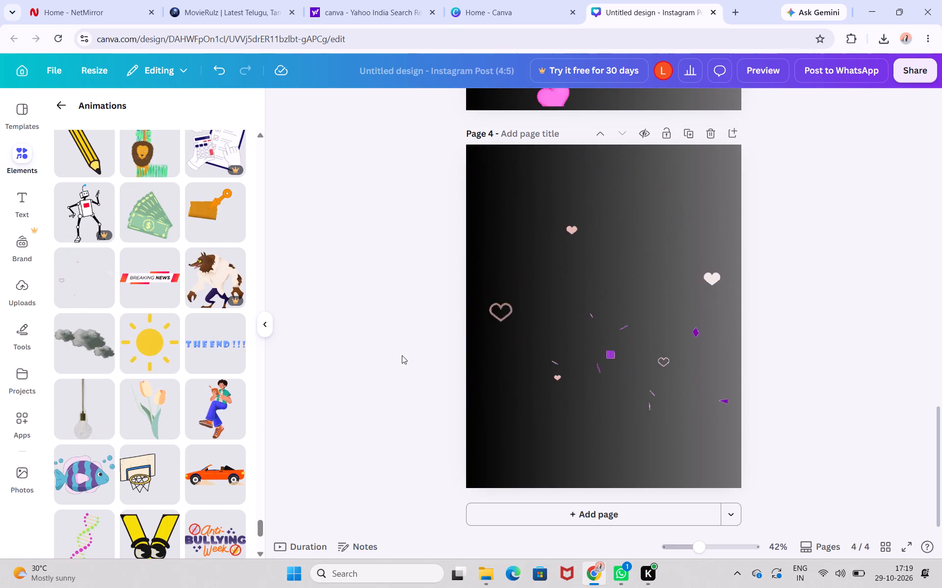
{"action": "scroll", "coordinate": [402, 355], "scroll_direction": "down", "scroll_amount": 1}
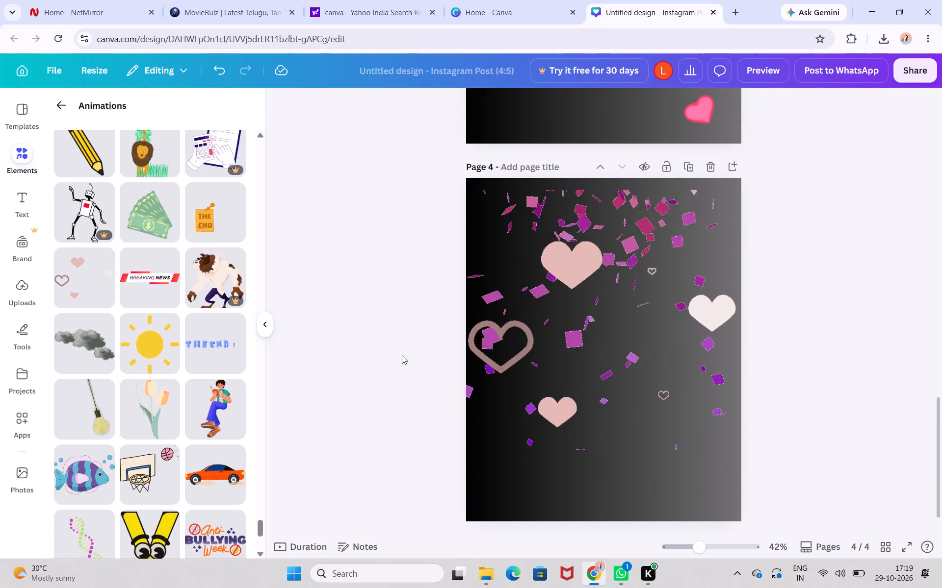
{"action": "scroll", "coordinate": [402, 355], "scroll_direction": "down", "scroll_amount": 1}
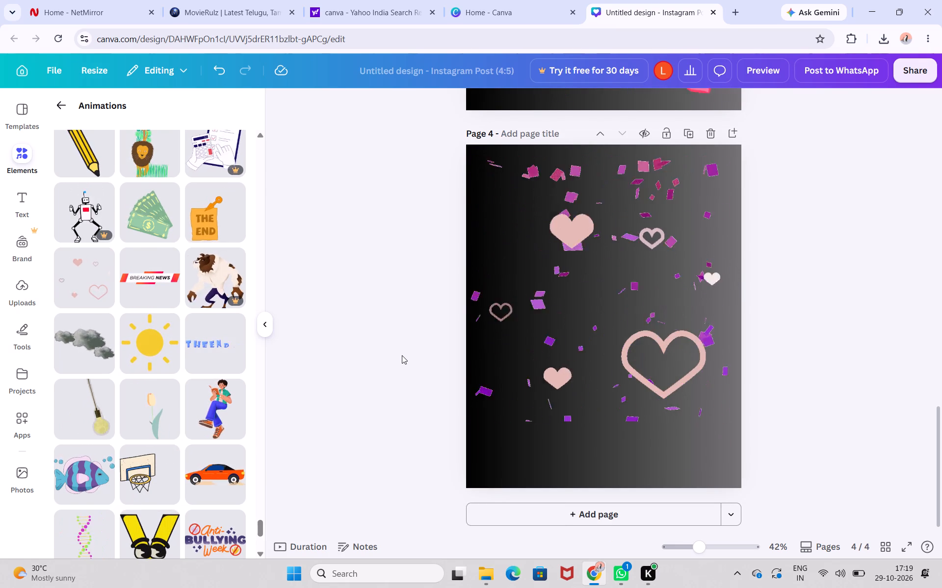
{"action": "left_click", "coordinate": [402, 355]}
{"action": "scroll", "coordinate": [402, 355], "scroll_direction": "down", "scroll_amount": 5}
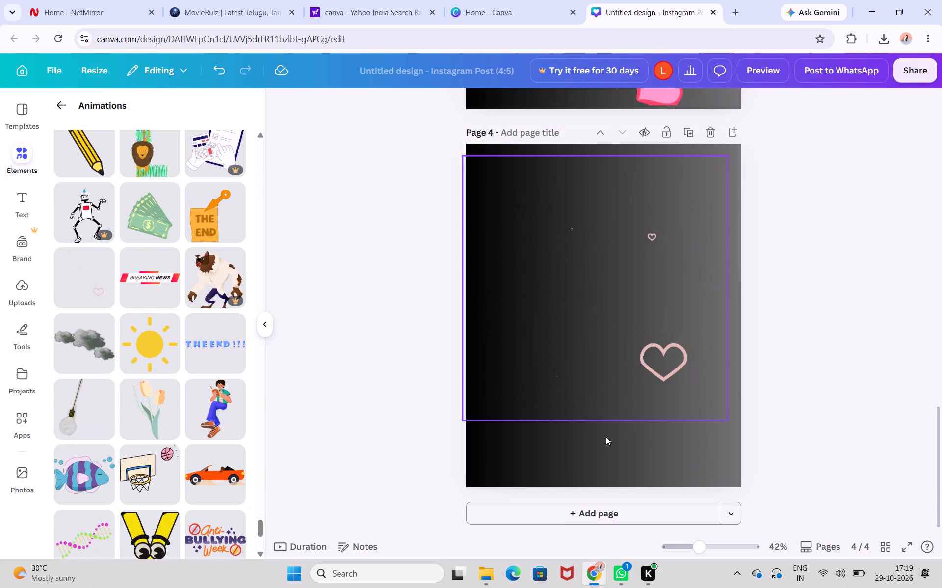
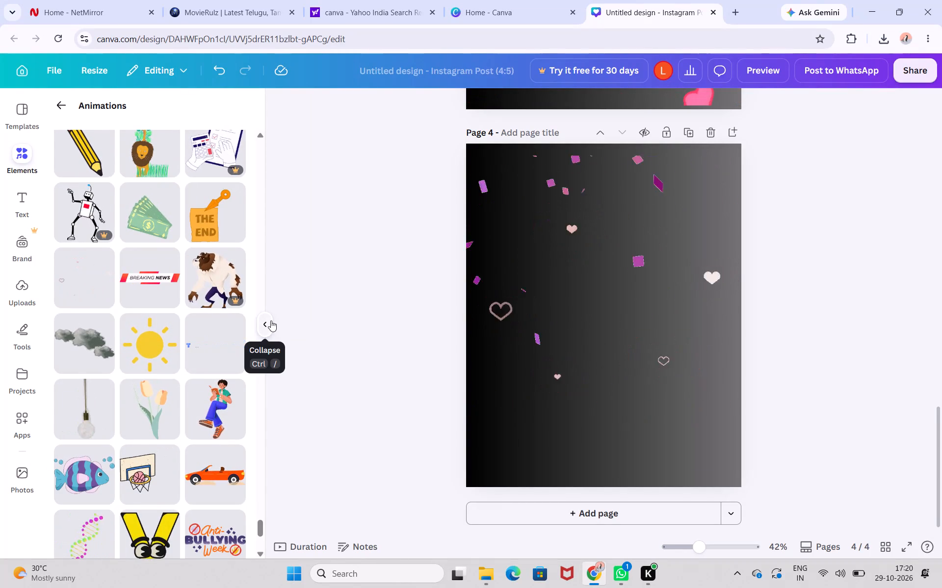
Add the red lotus flower animation from the Animations collection to page 4, shrink it, and place it in the page's bottom-right corner.
{"action": "scroll", "coordinate": [175, 362], "scroll_direction": "down", "scroll_amount": 1}
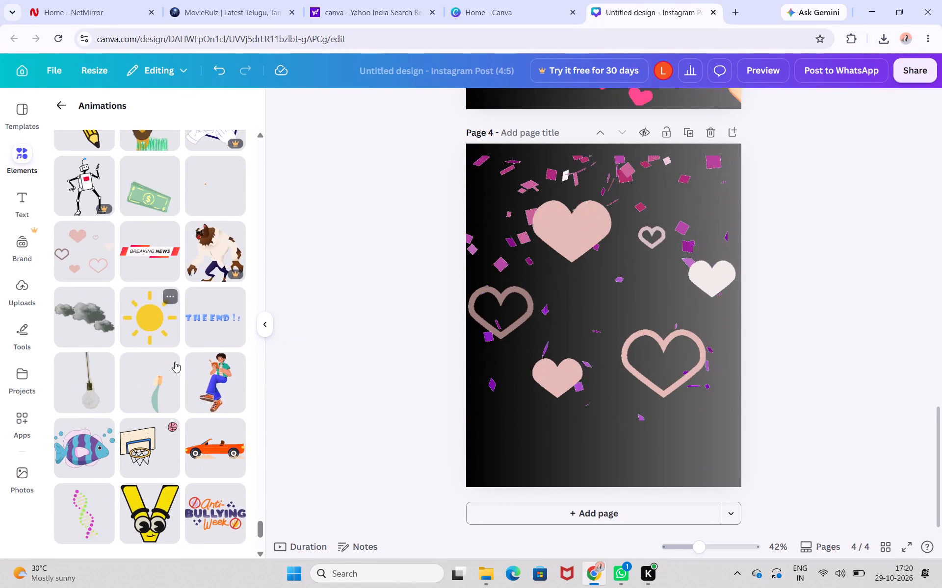
{"action": "scroll", "coordinate": [175, 362], "scroll_direction": "down", "scroll_amount": 5}
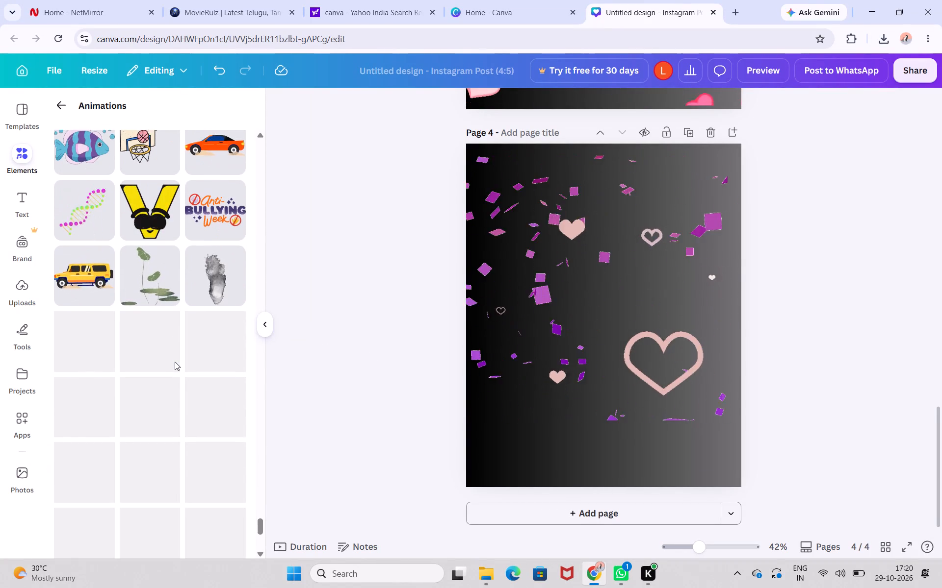
{"action": "scroll", "coordinate": [175, 362], "scroll_direction": "down", "scroll_amount": 3}
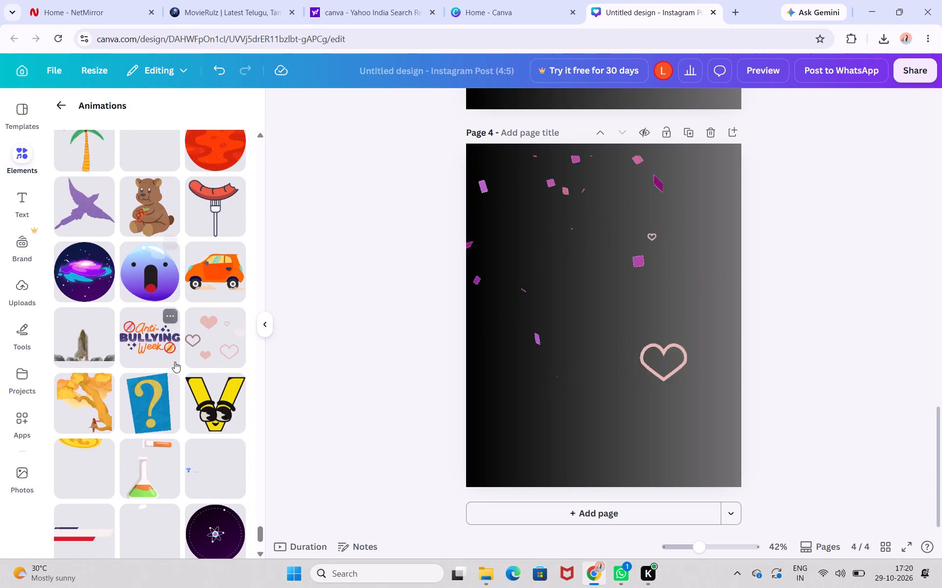
{"action": "scroll", "coordinate": [175, 362], "scroll_direction": "down", "scroll_amount": 6}
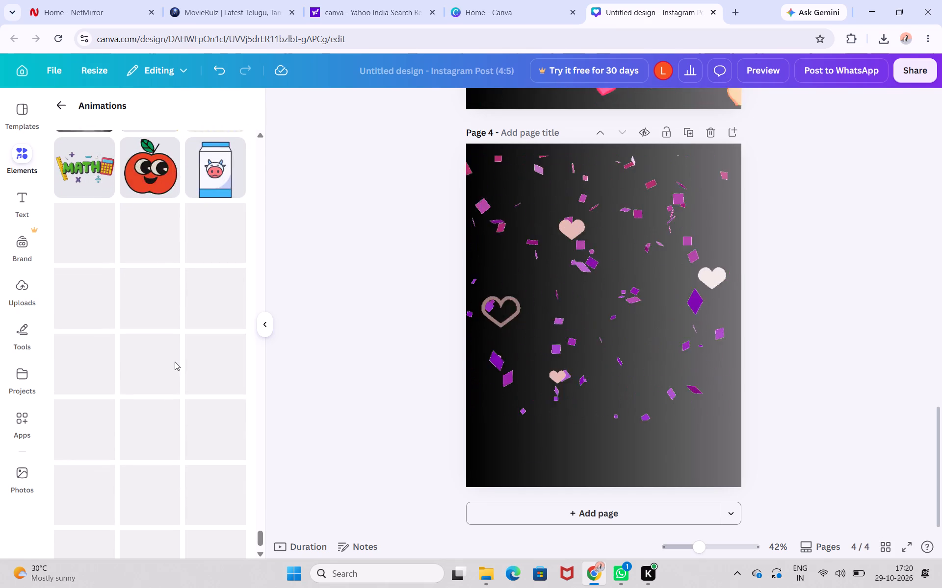
{"action": "scroll", "coordinate": [175, 362], "scroll_direction": "down", "scroll_amount": 3}
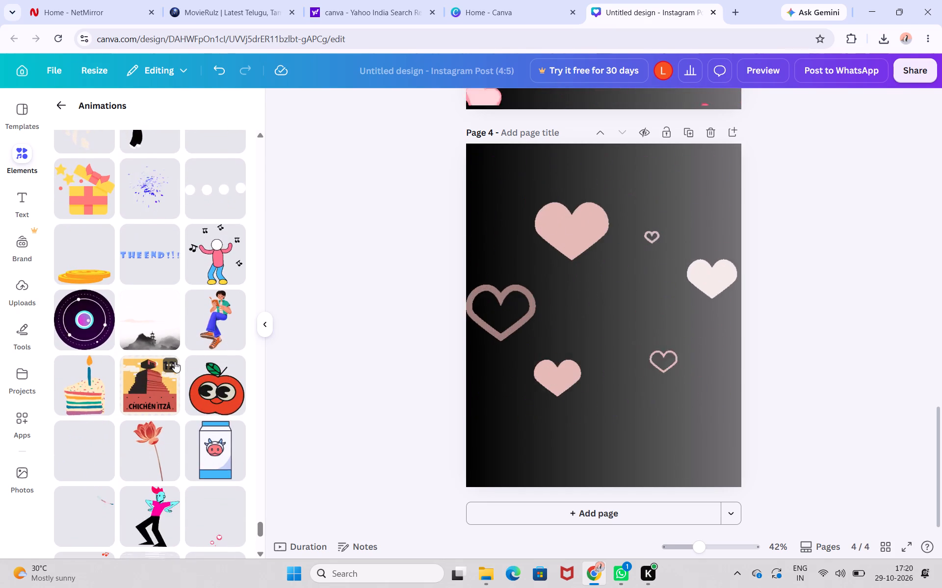
{"action": "scroll", "coordinate": [175, 362], "scroll_direction": "down", "scroll_amount": 1}
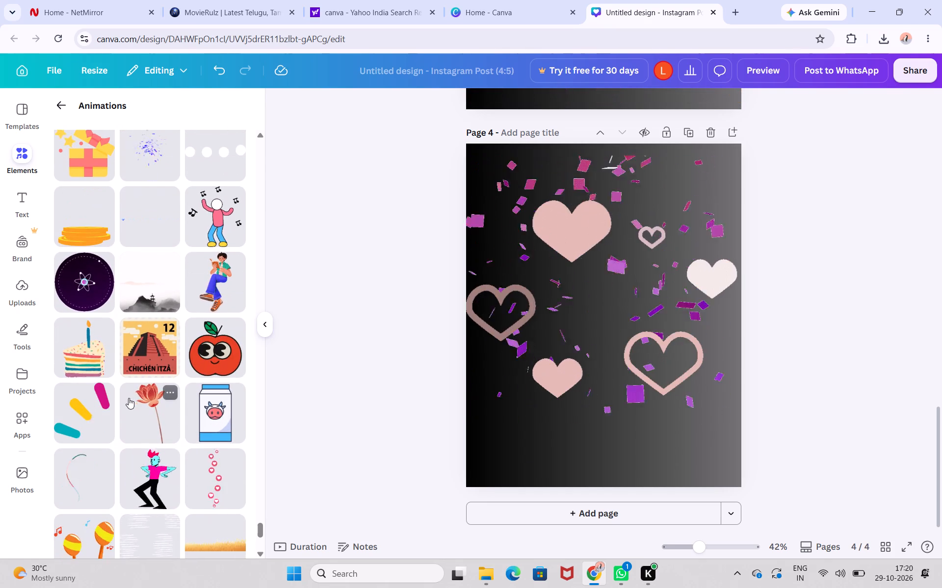
{"action": "left_click", "coordinate": [140, 399]}
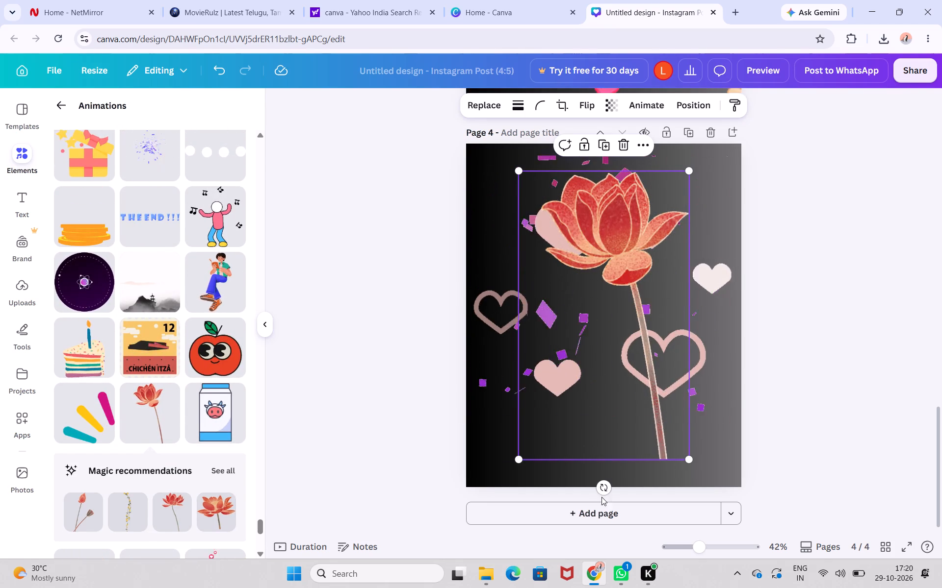
{"action": "left_click_drag", "start_coordinate": [691, 458], "coordinate": [667, 423]}
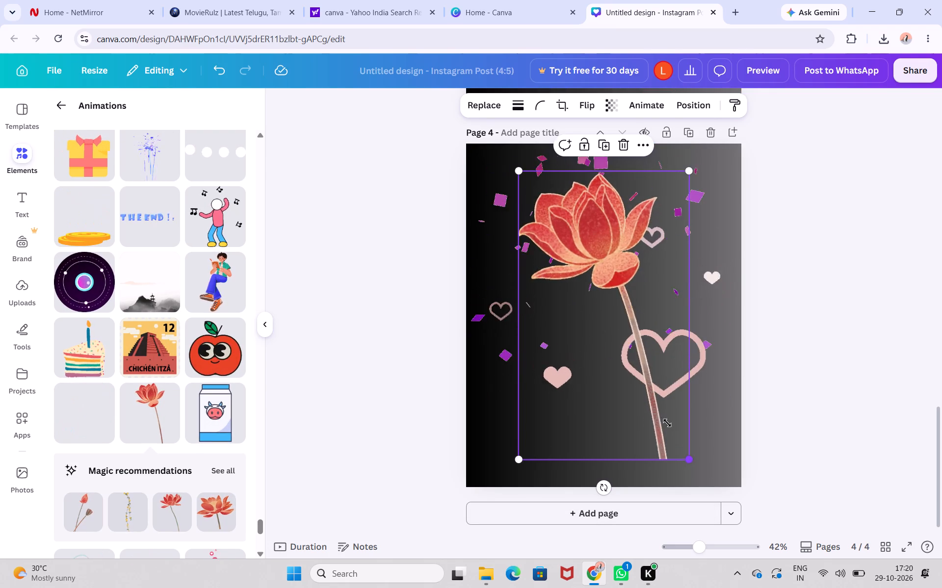
{"action": "left_click_drag", "start_coordinate": [667, 423], "coordinate": [611, 276]}
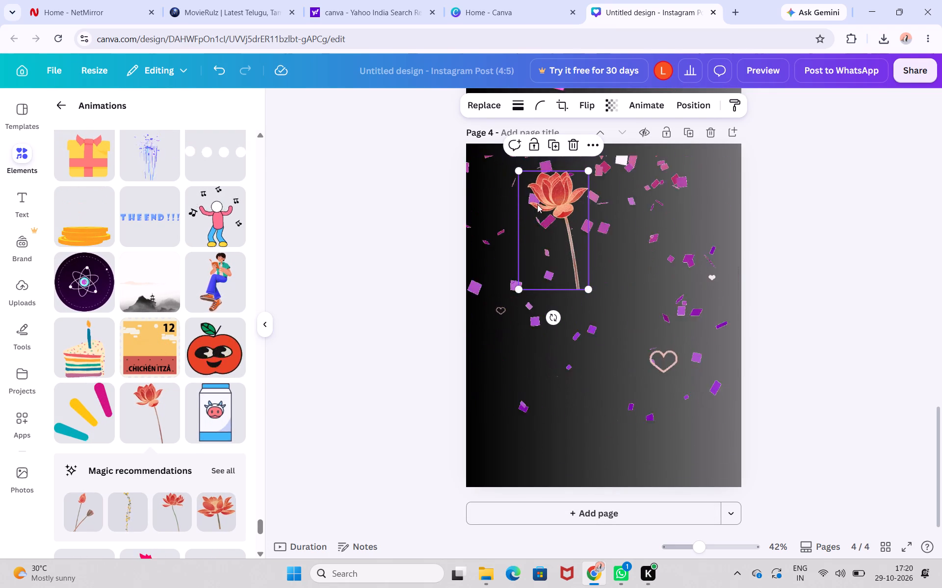
{"action": "left_click_drag", "start_coordinate": [531, 236], "coordinate": [667, 434]}
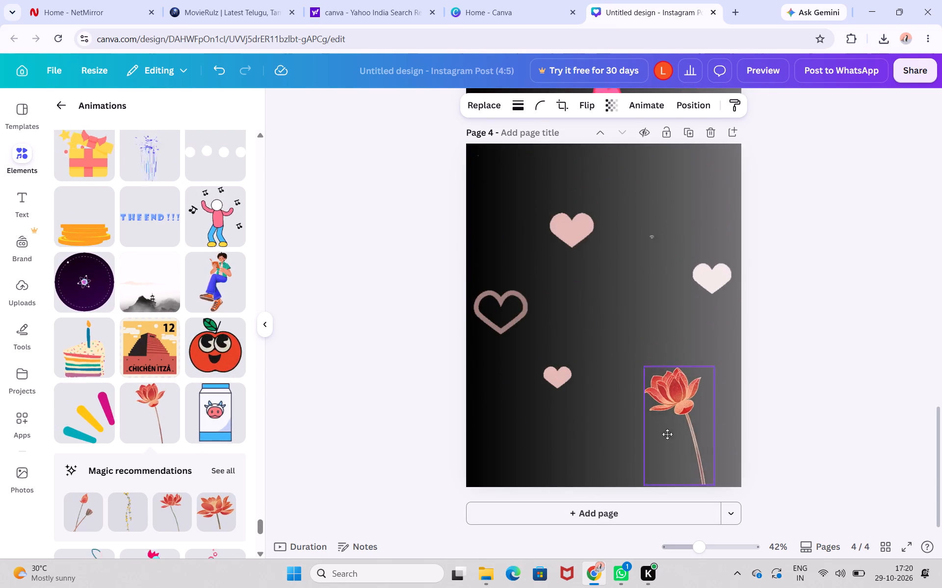
{"action": "left_click_drag", "start_coordinate": [667, 434], "coordinate": [692, 446]}
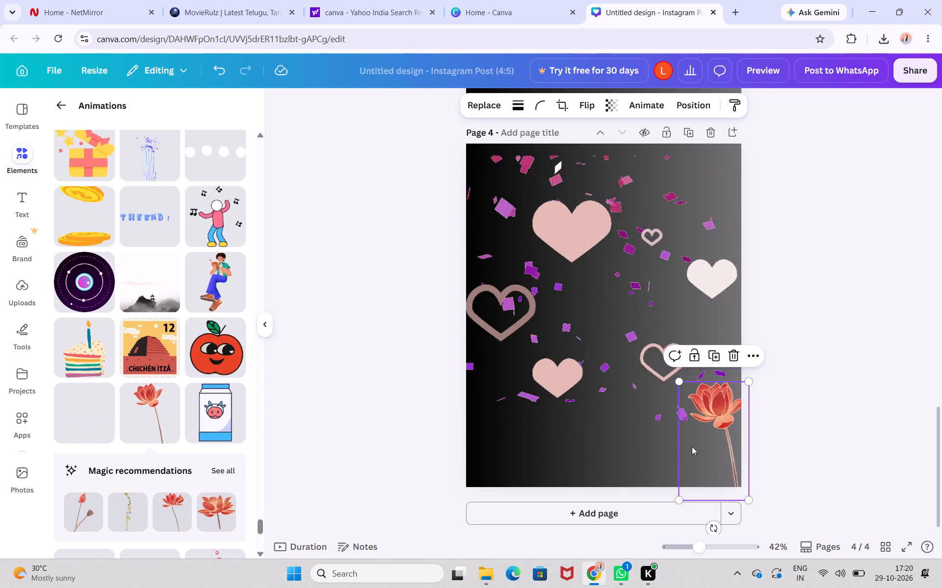
{"action": "left_click", "coordinate": [450, 384]}
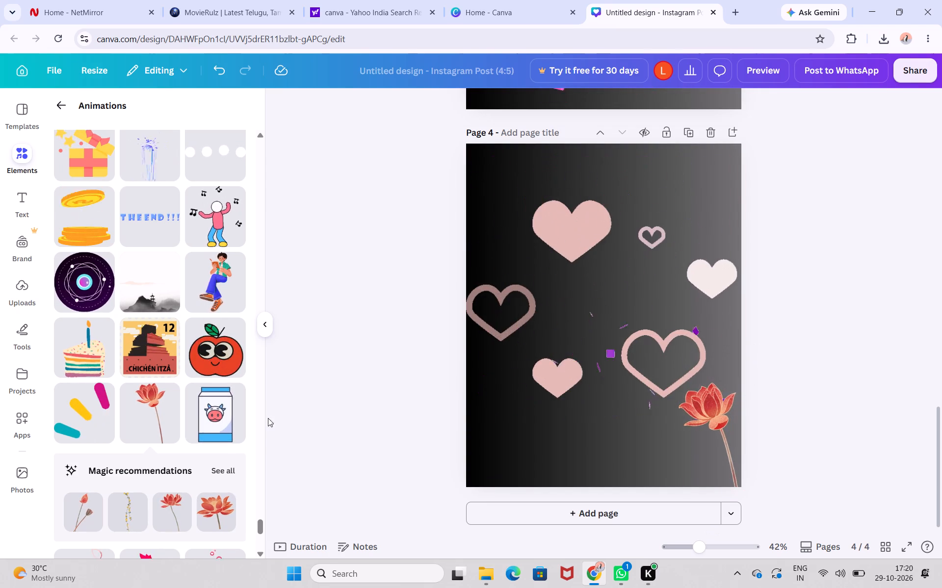
Add the recommended long-stemmed red lotus with a curved stem, shrink it, and place it at page 4's bottom edge beside the first lotus.
{"action": "left_click", "coordinate": [173, 512]}
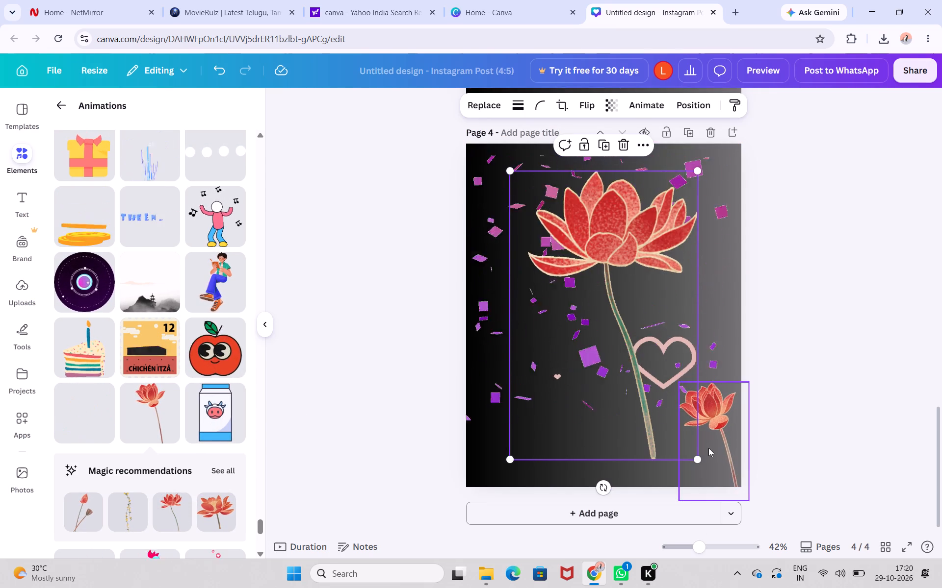
{"action": "left_click_drag", "start_coordinate": [699, 455], "coordinate": [605, 284]}
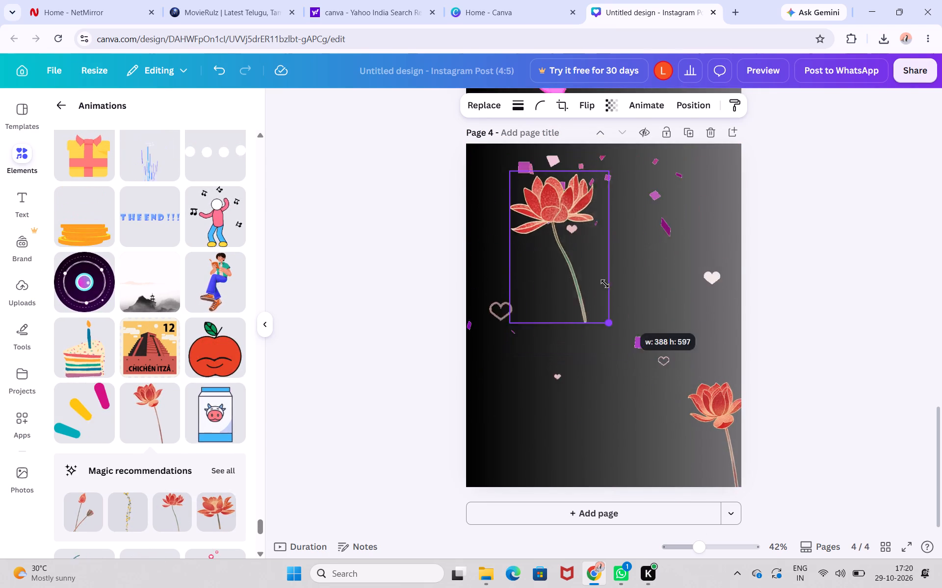
{"action": "left_click_drag", "start_coordinate": [605, 284], "coordinate": [610, 245]}
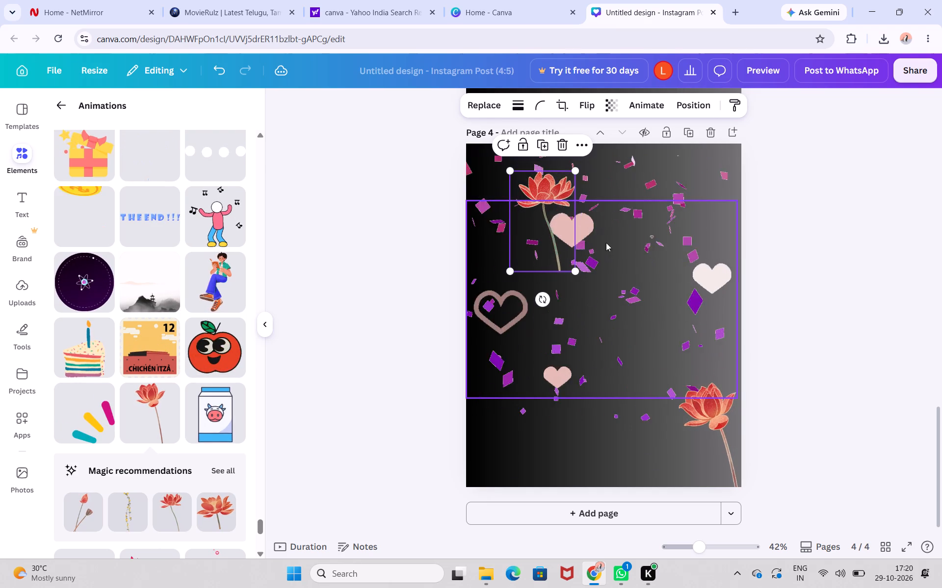
{"action": "left_click_drag", "start_coordinate": [531, 215], "coordinate": [594, 462]}
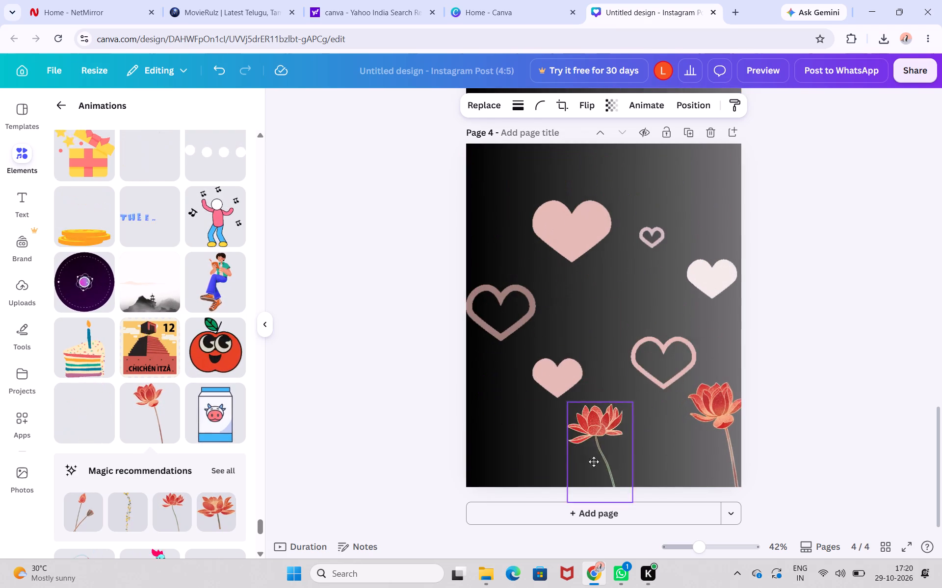
{"action": "left_click_drag", "start_coordinate": [594, 462], "coordinate": [652, 453]}
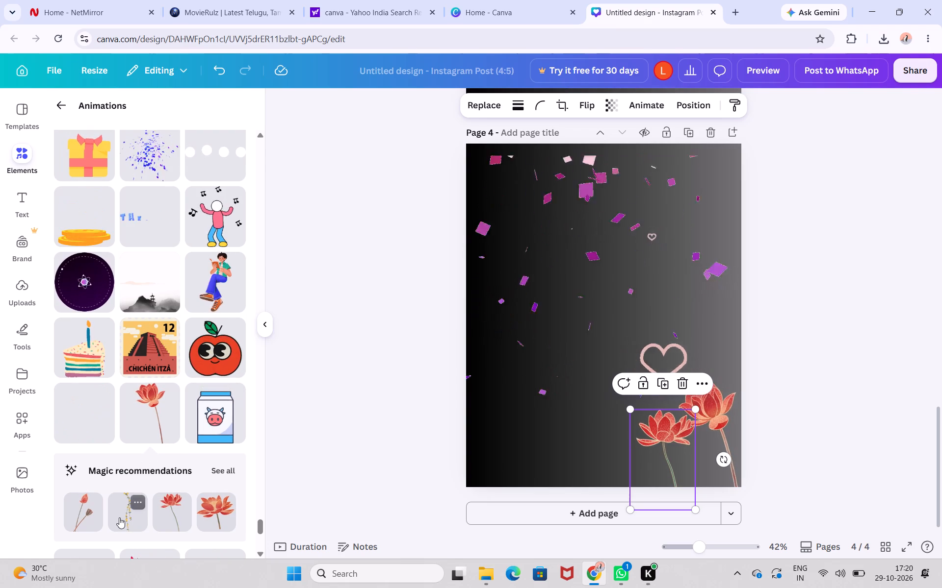
{"action": "left_click", "coordinate": [179, 509]}
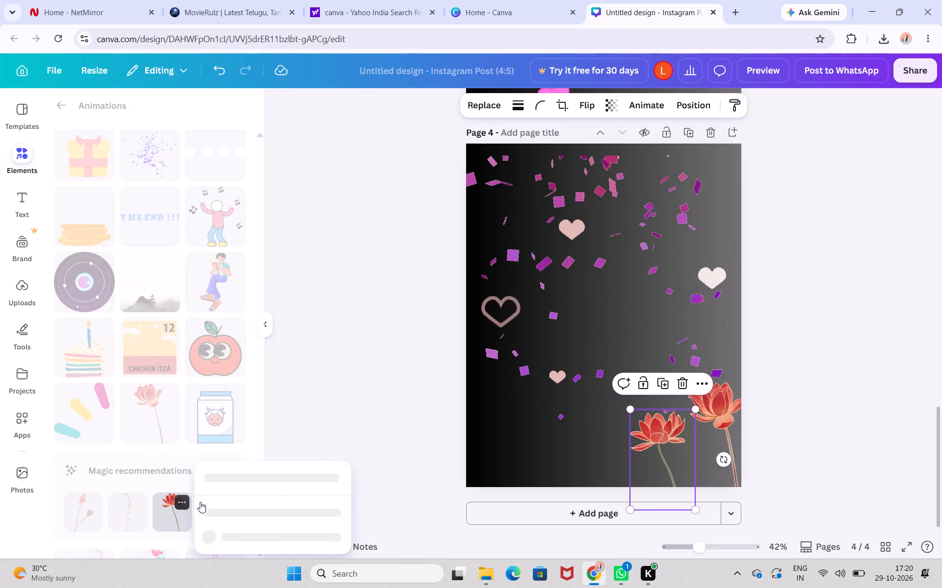
{"action": "left_click", "coordinate": [413, 475]}
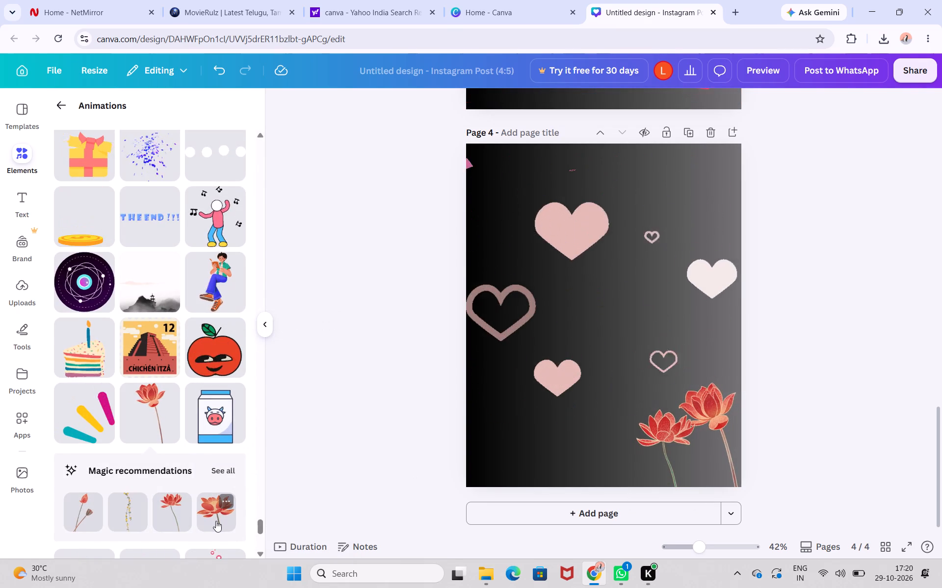
Add the recommended wide-open lotus animation, shrink it, place it at page 4's bottom centre beside the other lotuses, and deselect it.
{"action": "left_click", "coordinate": [216, 521]}
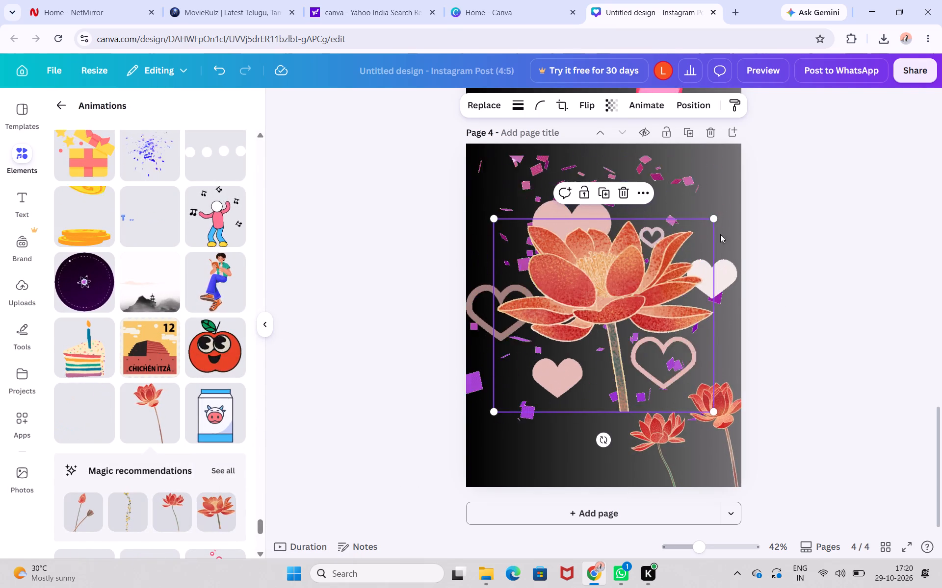
{"action": "left_click_drag", "start_coordinate": [713, 221], "coordinate": [662, 273]}
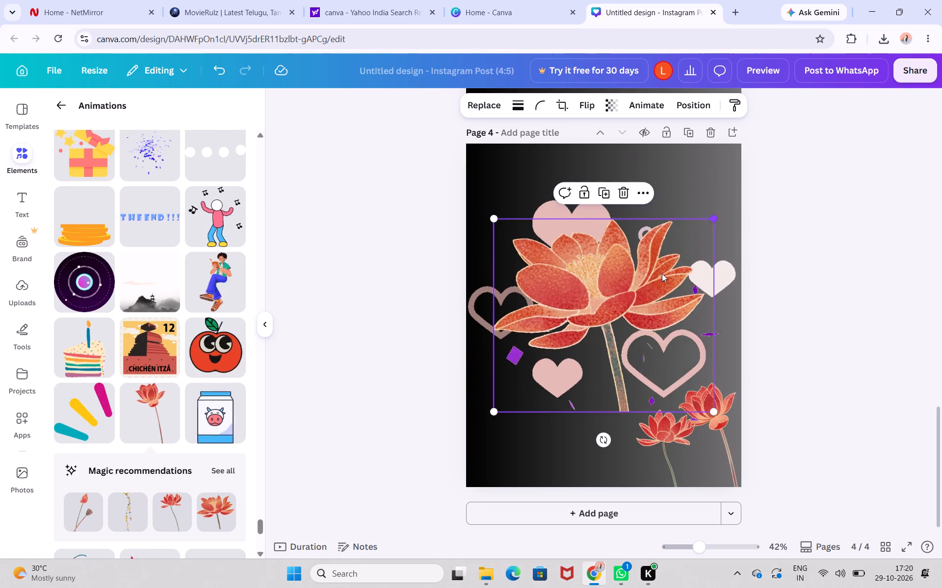
{"action": "left_click_drag", "start_coordinate": [662, 273], "coordinate": [568, 337]}
{"action": "left_click_drag", "start_coordinate": [520, 364], "coordinate": [565, 409]}
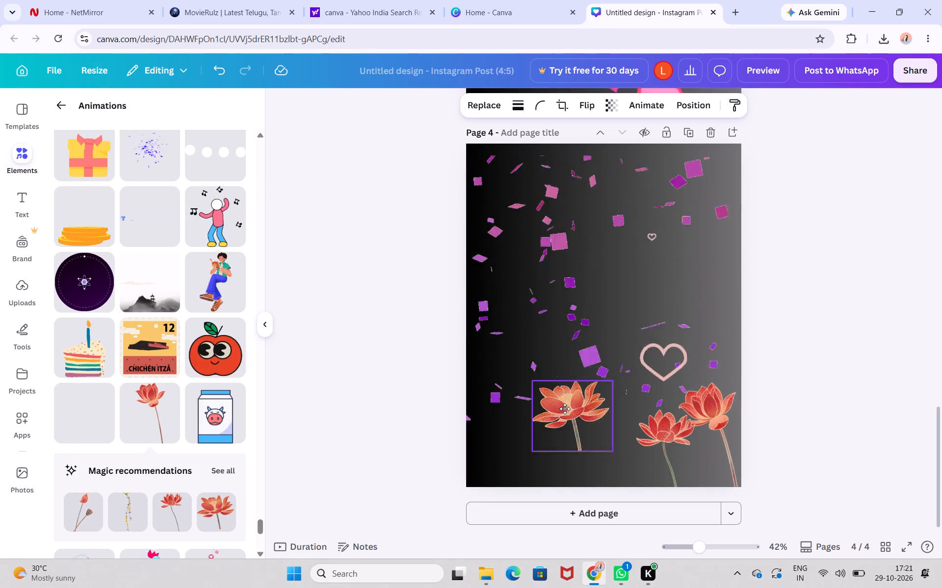
{"action": "left_click_drag", "start_coordinate": [565, 409], "coordinate": [576, 442]}
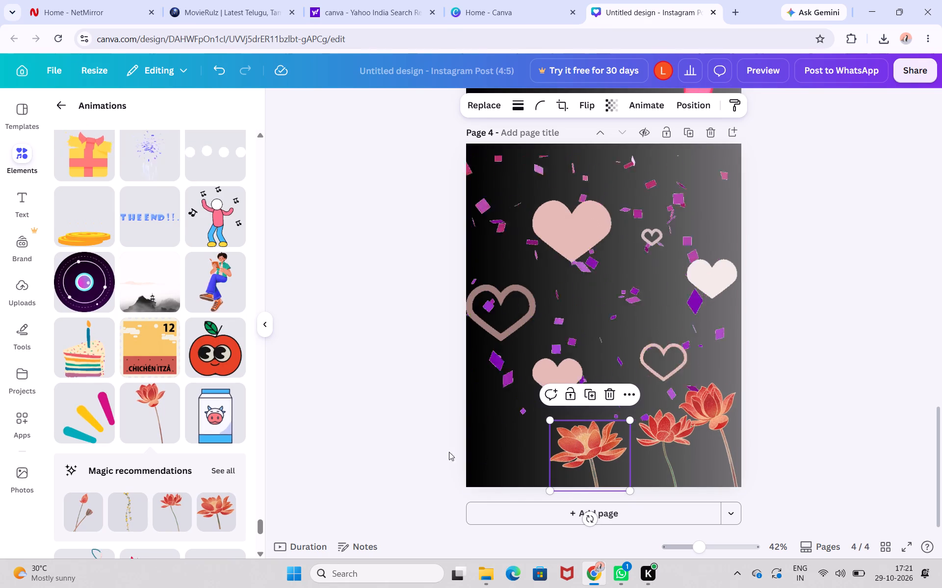
{"action": "left_click", "coordinate": [427, 446]}
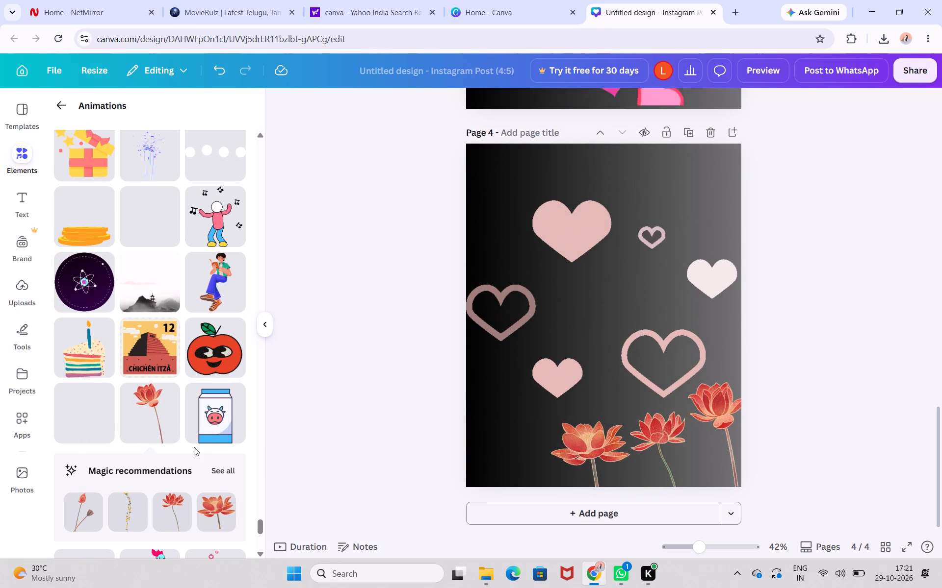
Add the recommended lotus bud and seed pod animation, resize it to about 276 by 517 in page 4's bottom-left corner, and deselect it.
{"action": "left_click", "coordinate": [80, 513]}
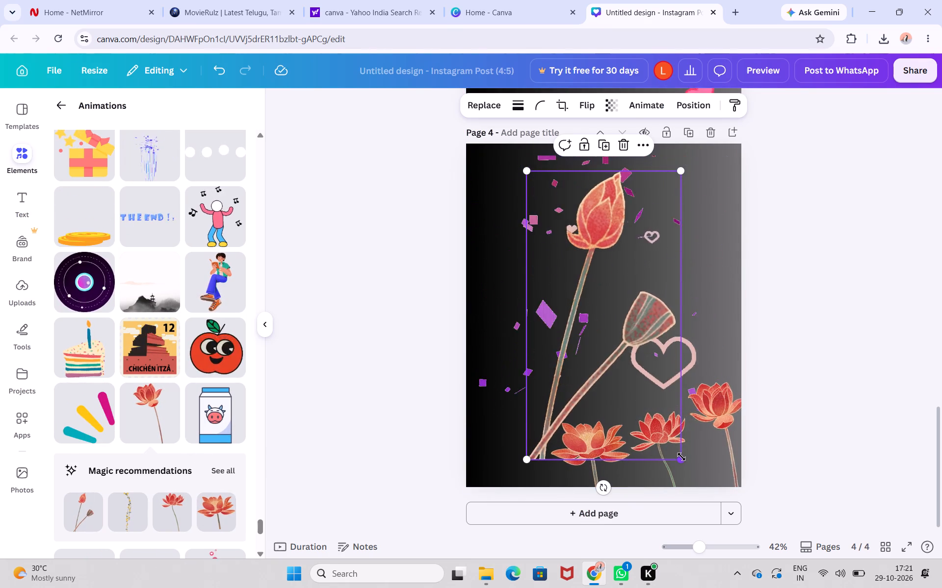
{"action": "left_click_drag", "start_coordinate": [681, 457], "coordinate": [587, 356]}
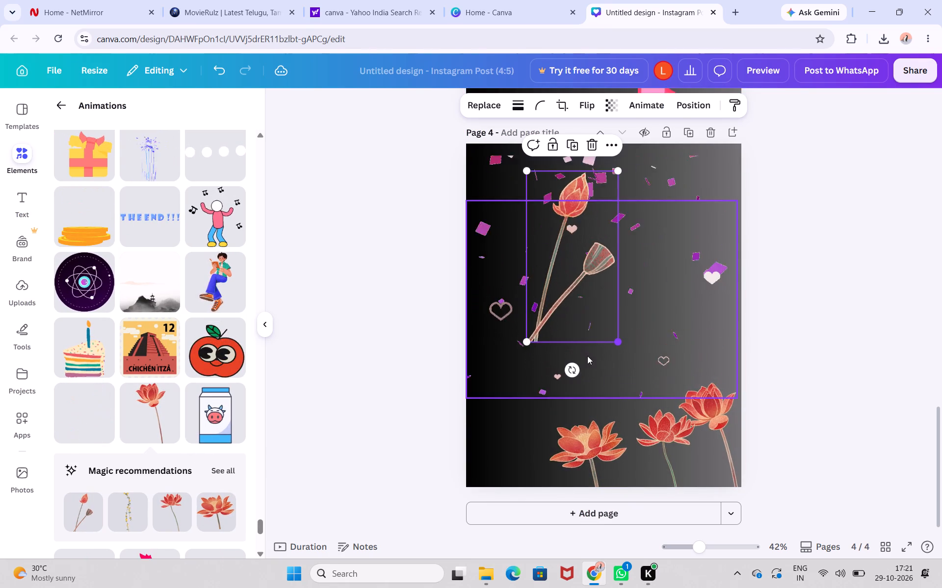
{"action": "left_click_drag", "start_coordinate": [556, 281], "coordinate": [516, 421]}
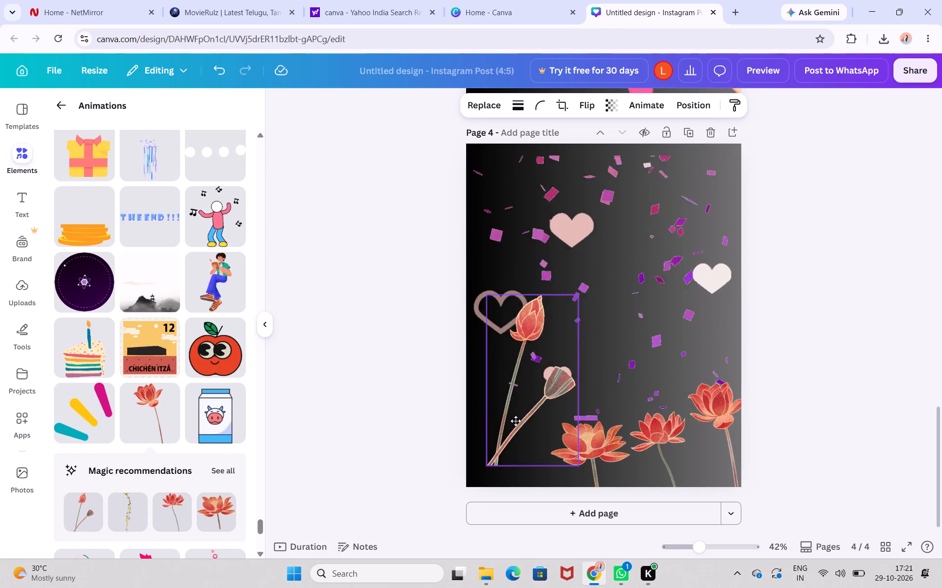
{"action": "left_click_drag", "start_coordinate": [516, 421], "coordinate": [502, 429]}
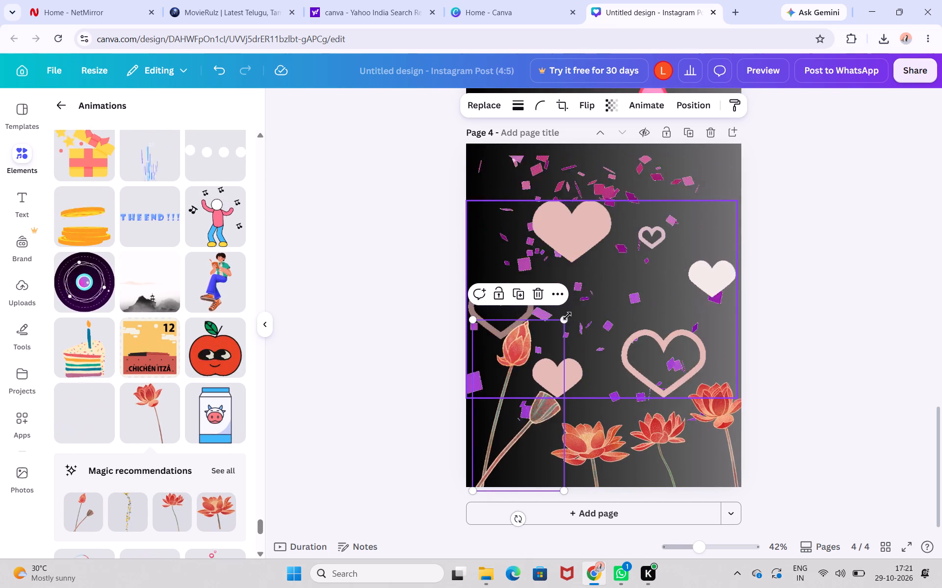
{"action": "left_click_drag", "start_coordinate": [565, 317], "coordinate": [549, 359]}
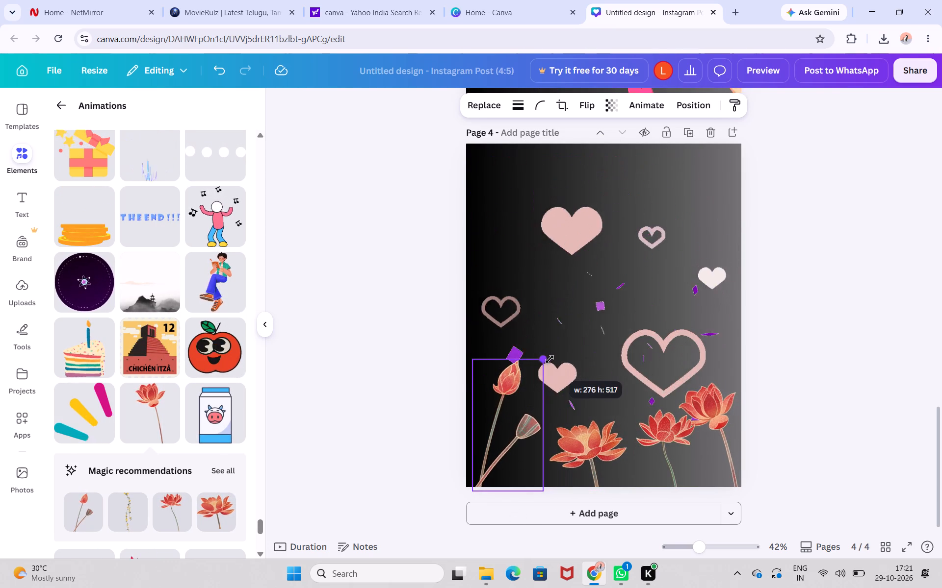
{"action": "left_click_drag", "start_coordinate": [549, 359], "coordinate": [550, 359]}
{"action": "left_click", "coordinate": [426, 338]}
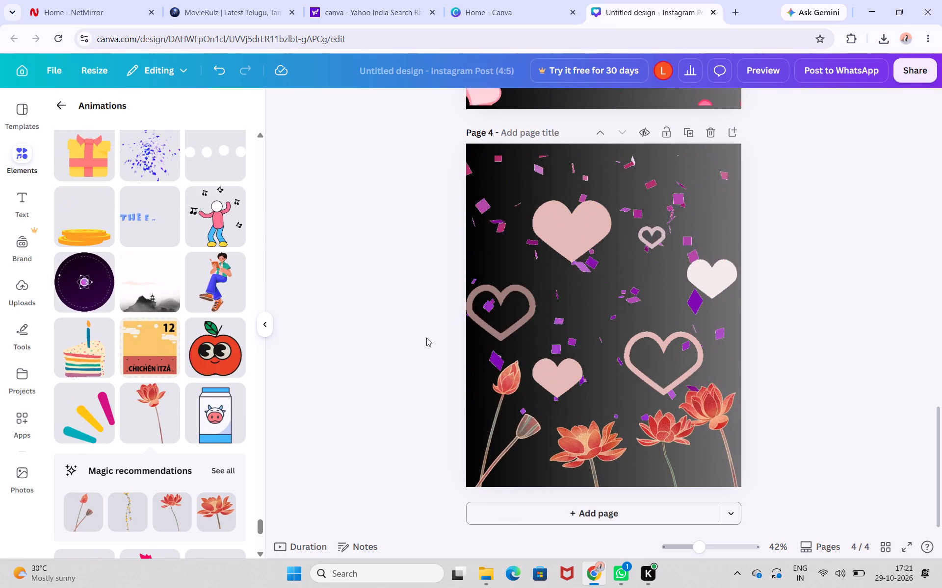
Move the purple confetti animation up to align with page 4's top-left corner and deselect it.
{"action": "left_click", "coordinate": [500, 179]}
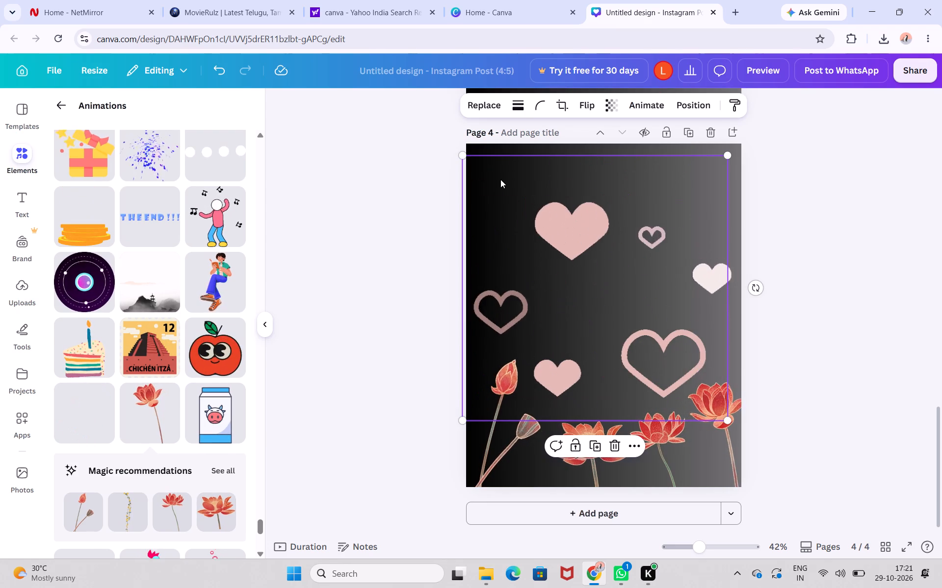
{"action": "left_click_drag", "start_coordinate": [500, 179], "coordinate": [351, 273]}
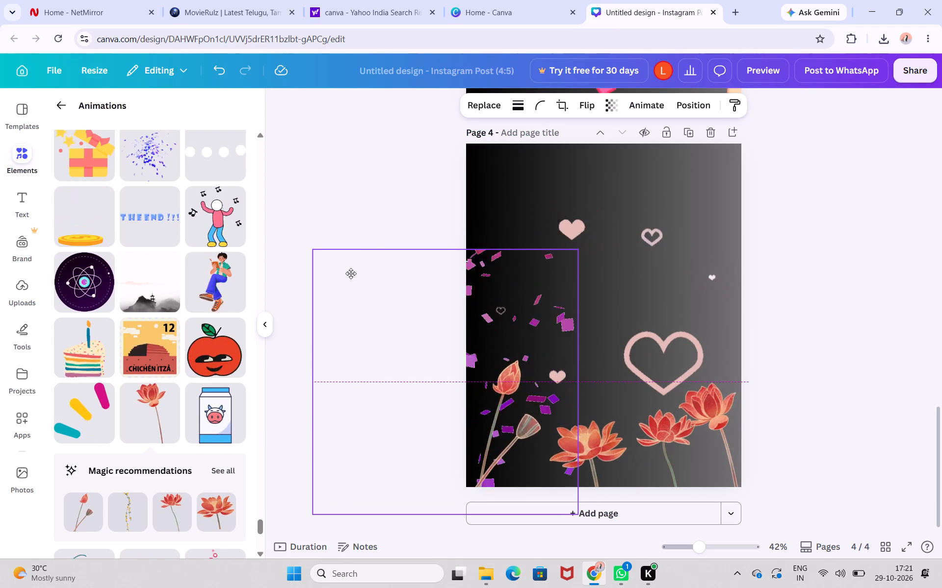
{"action": "left_click_drag", "start_coordinate": [351, 273], "coordinate": [510, 165]}
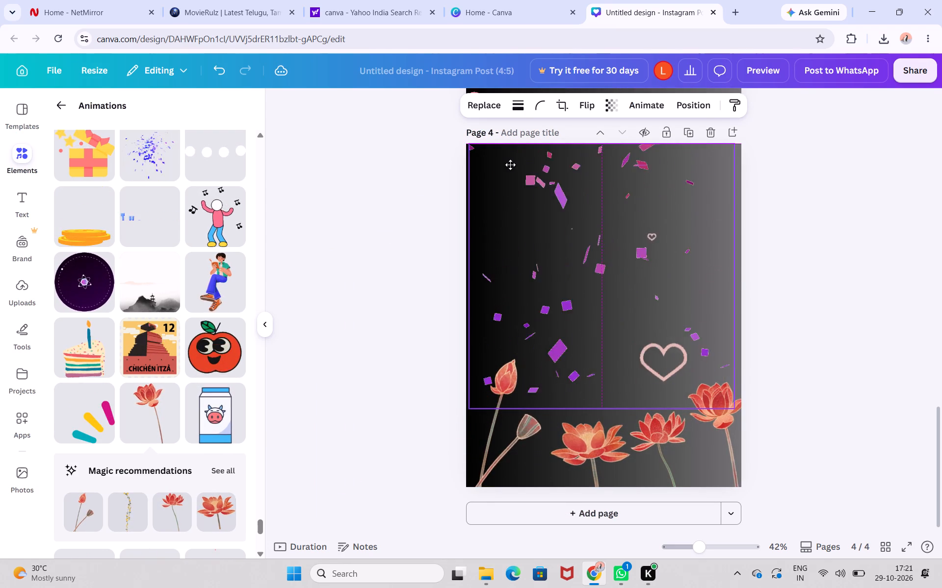
{"action": "left_click_drag", "start_coordinate": [510, 165], "coordinate": [504, 168]}
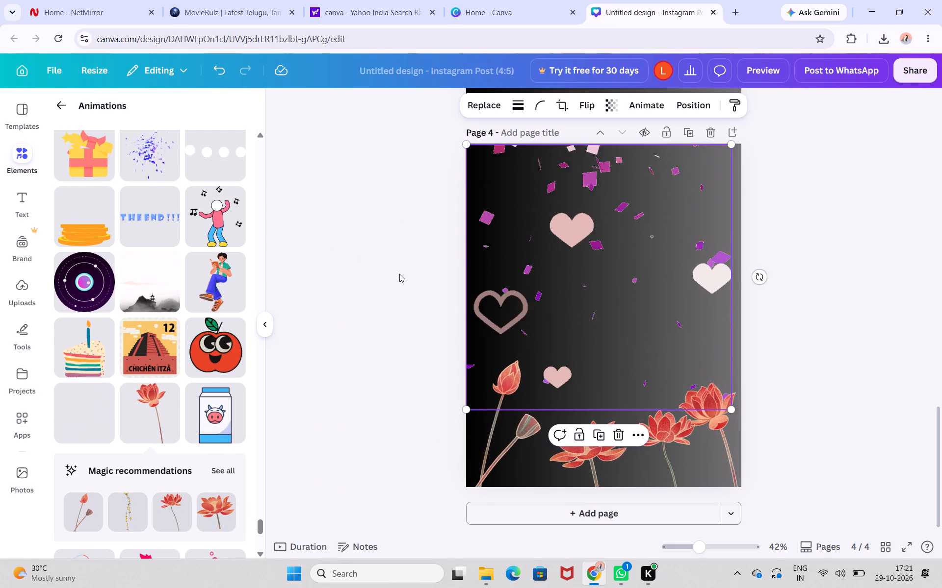
{"action": "left_click", "coordinate": [396, 274]}
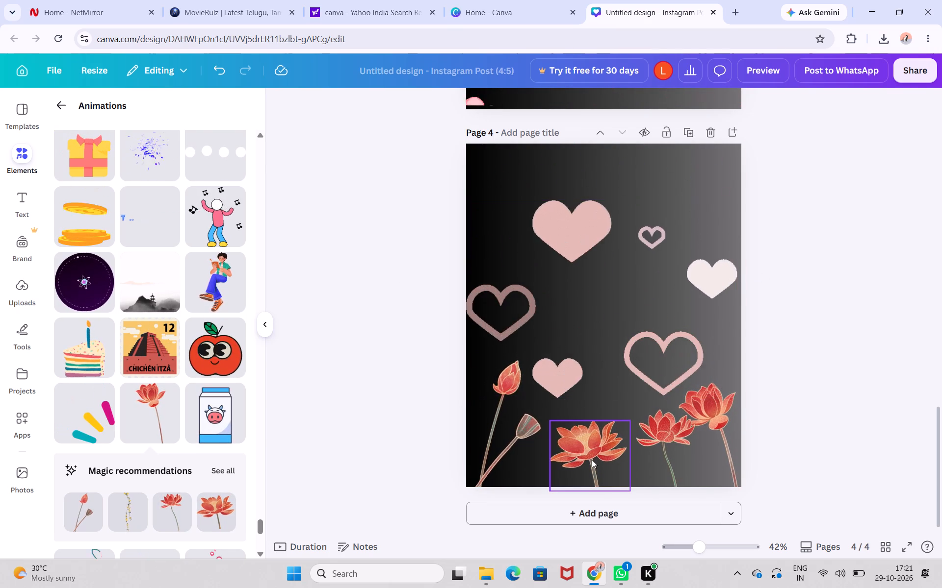
Nudge the wide-open lotus at page 4's bottom centre slightly left, keeping its height, and deselect it.
{"action": "left_click_drag", "start_coordinate": [591, 457], "coordinate": [585, 459]}
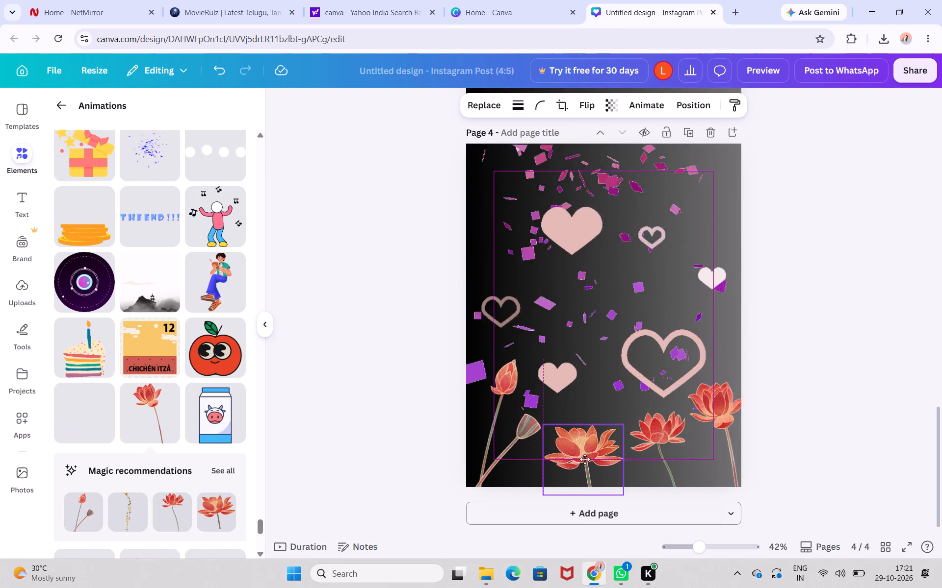
{"action": "left_click_drag", "start_coordinate": [585, 459], "coordinate": [585, 457]}
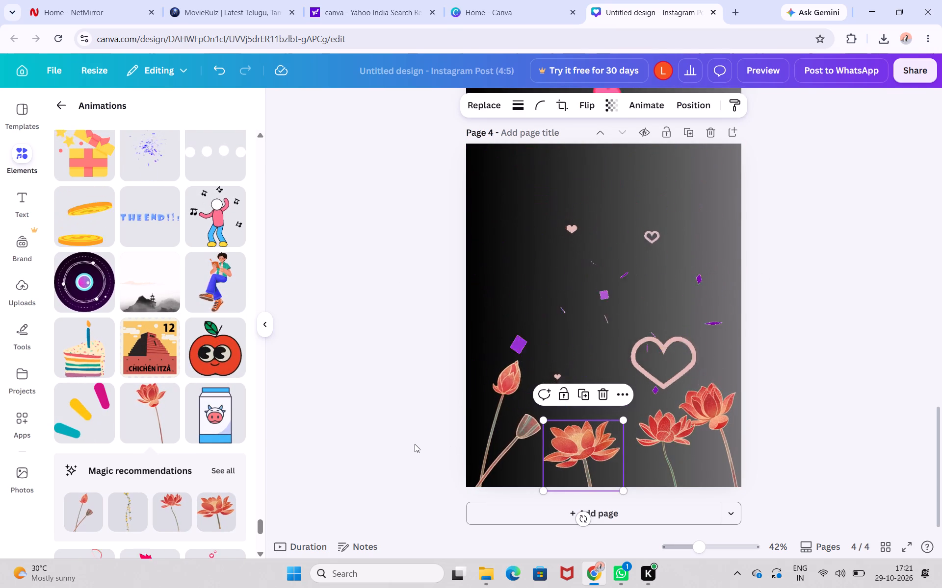
{"action": "left_click", "coordinate": [415, 444]}
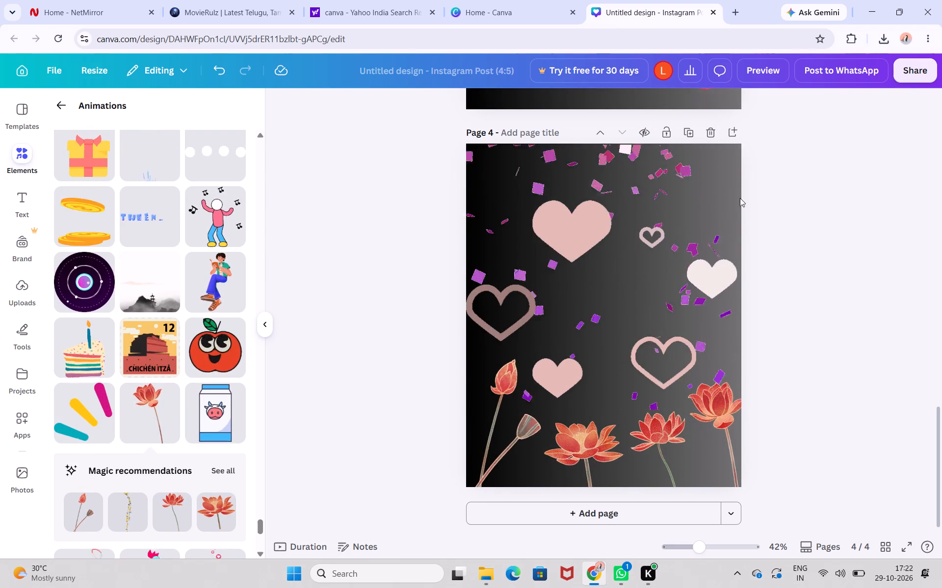
Download only page 4 of the design as an MP4 video.
{"action": "left_click", "coordinate": [911, 66]}
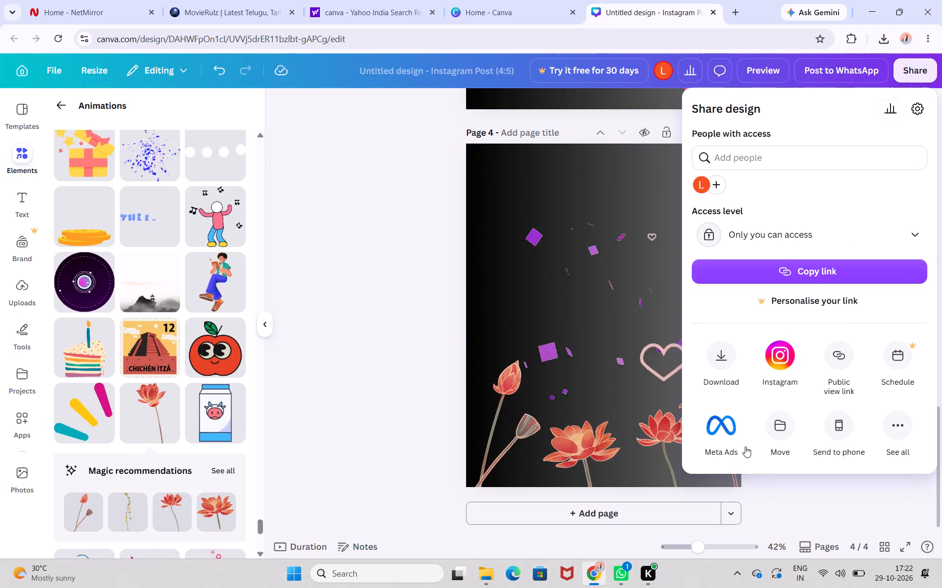
{"action": "left_click", "coordinate": [713, 369]}
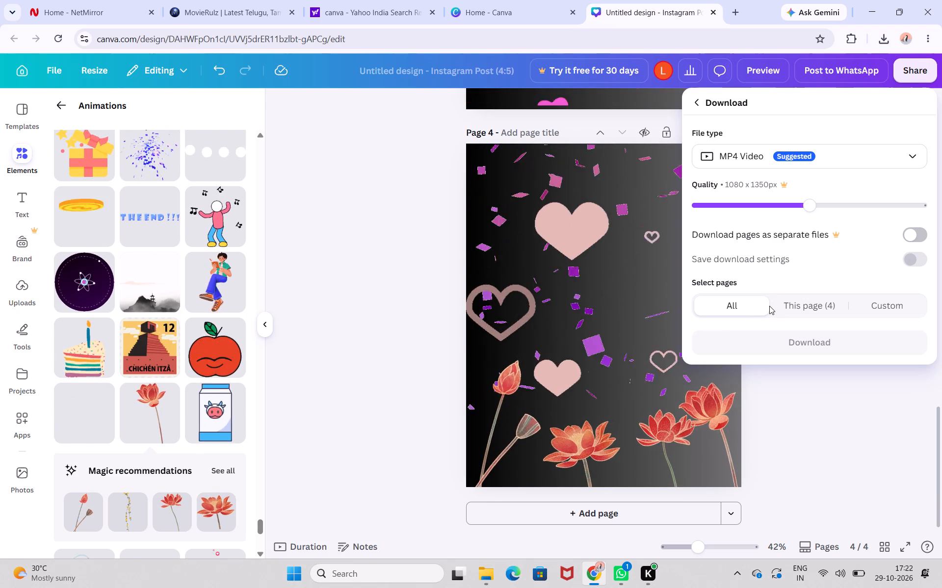
{"action": "left_click", "coordinate": [824, 303]}
{"action": "left_click", "coordinate": [822, 318]}
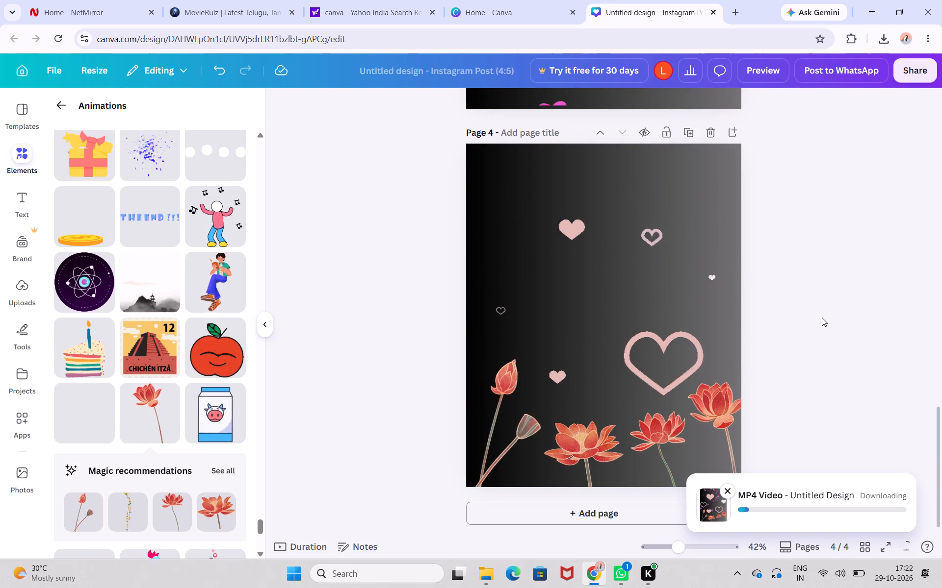
Download only page 3, with the sleeping cat and hearts, as an MP4 video.
{"action": "scroll", "coordinate": [782, 360], "scroll_direction": "up", "scroll_amount": 6}
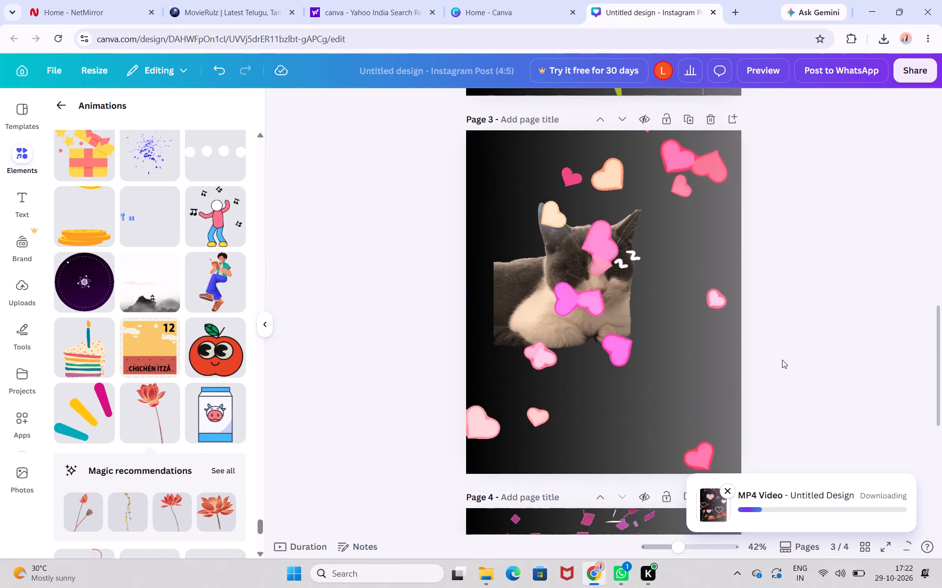
{"action": "left_click", "coordinate": [909, 72]}
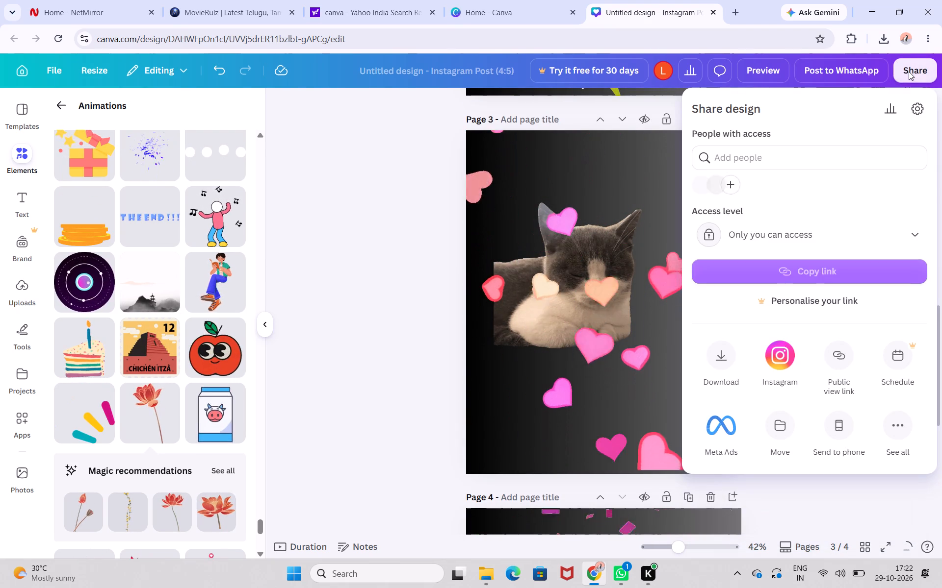
{"action": "left_click", "coordinate": [726, 353]}
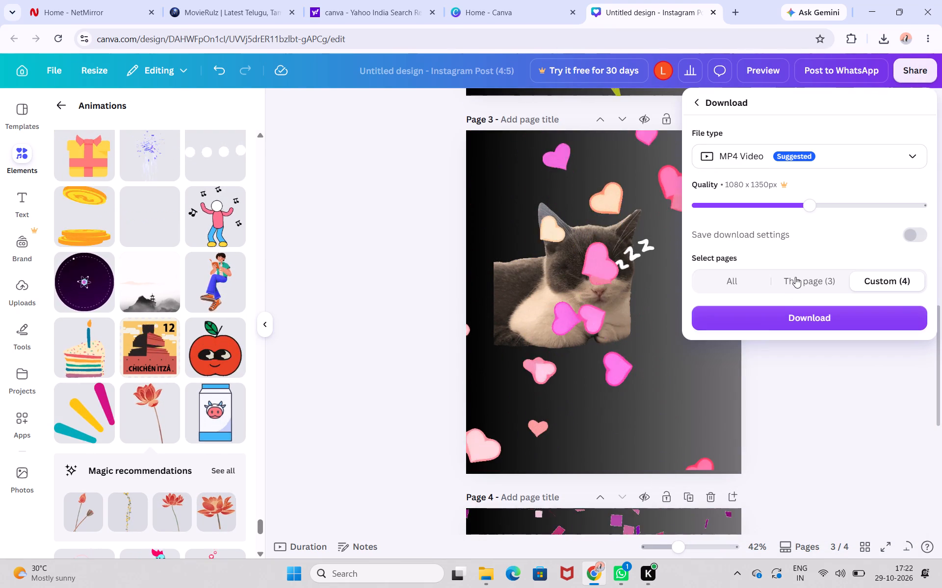
{"action": "left_click", "coordinate": [795, 277]}
{"action": "left_click", "coordinate": [799, 308]}
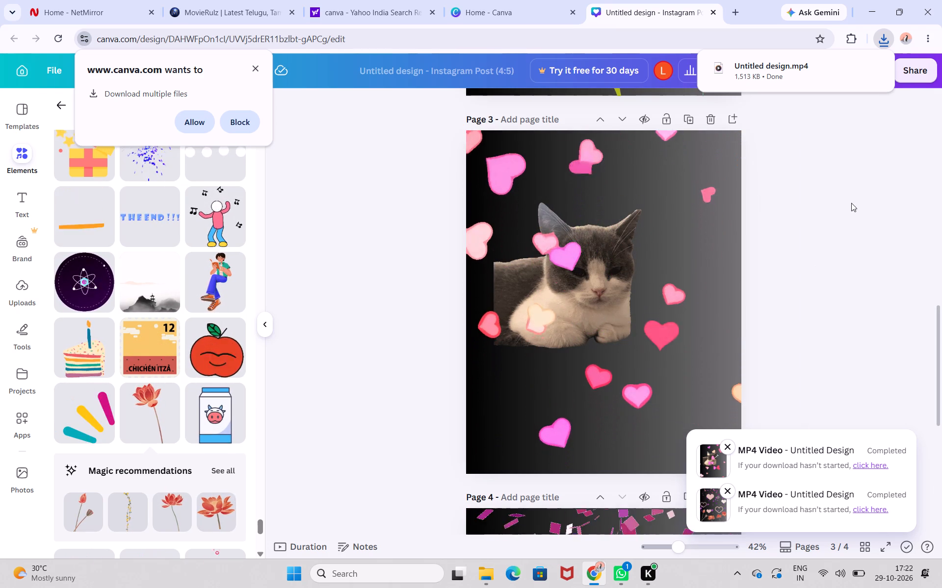
Open the downloaded "Untitled design.mp4" in Media Player, and switch back to the Canva design in Chrome.
{"action": "left_click", "coordinate": [836, 76]}
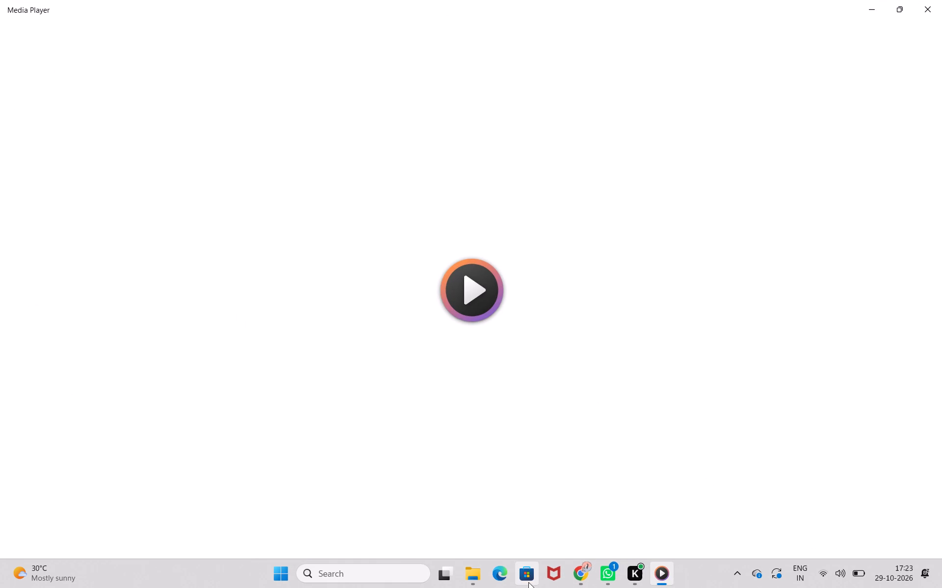
{"action": "left_click", "coordinate": [581, 570]}
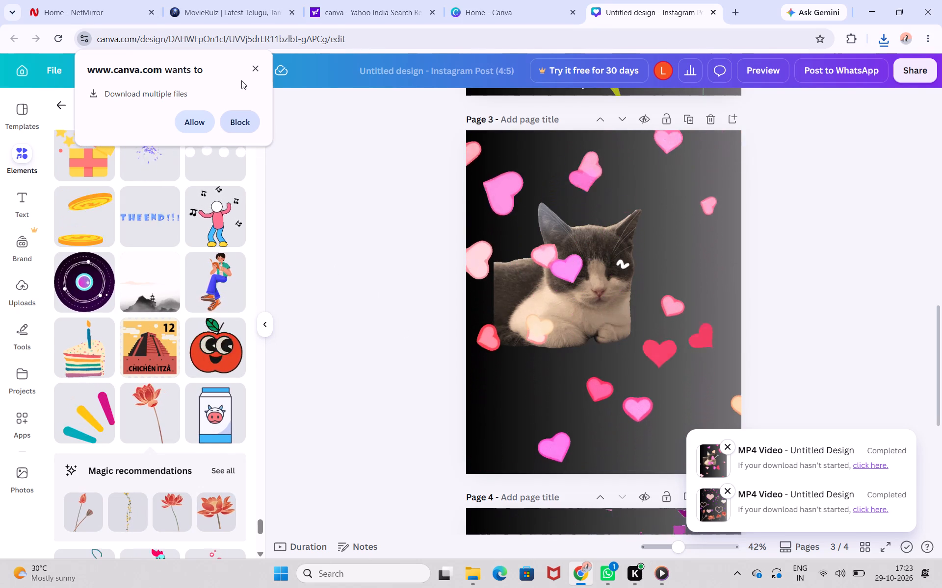
Dismiss the canva.com request to download multiple files without allowing or blocking it, and return to page 4.
{"action": "left_click", "coordinate": [256, 70]}
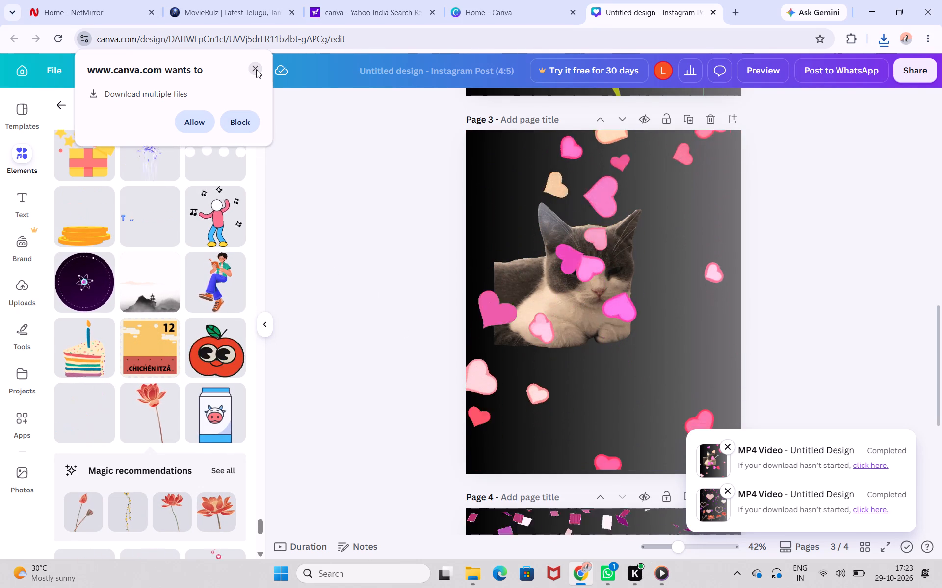
{"action": "left_click", "coordinate": [256, 70]}
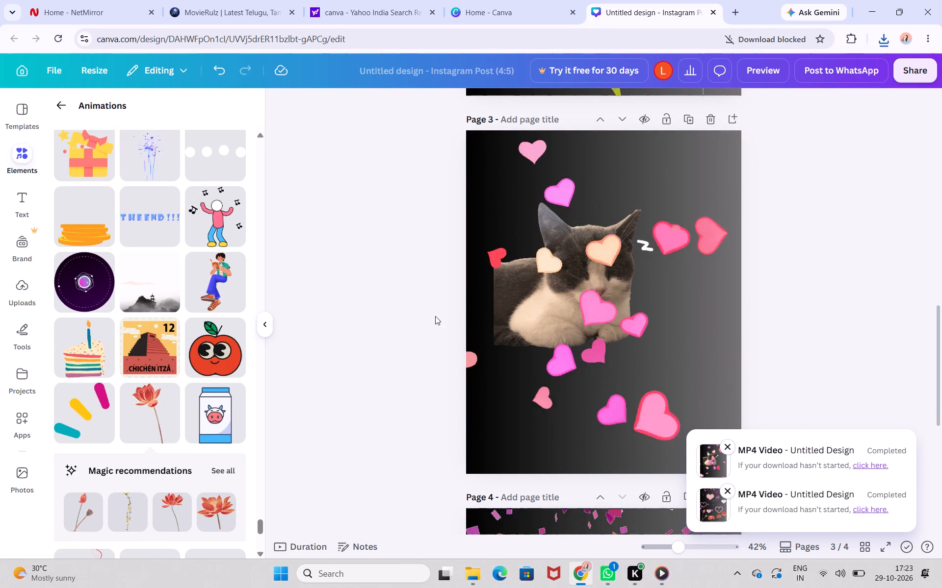
{"action": "scroll", "coordinate": [435, 316], "scroll_direction": "down", "scroll_amount": 9}
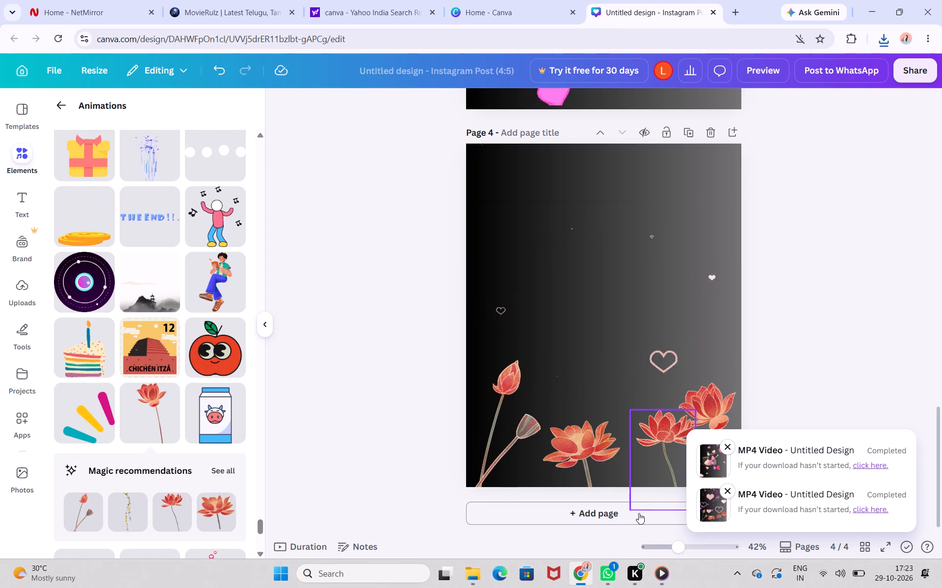
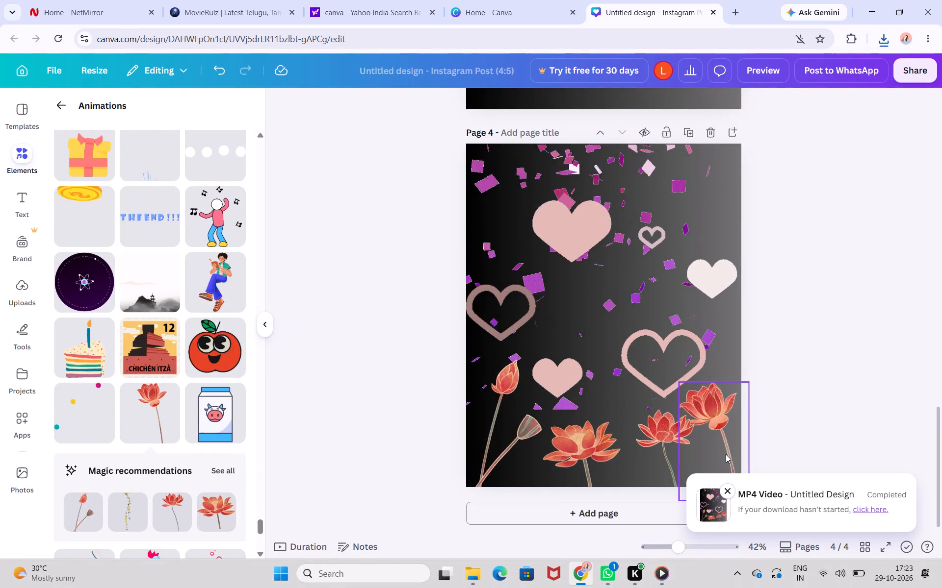
Add a fifth page to the design, directly after the page with the hearts and lotus flowers.
{"action": "scroll", "coordinate": [726, 454], "scroll_direction": "up", "scroll_amount": 2}
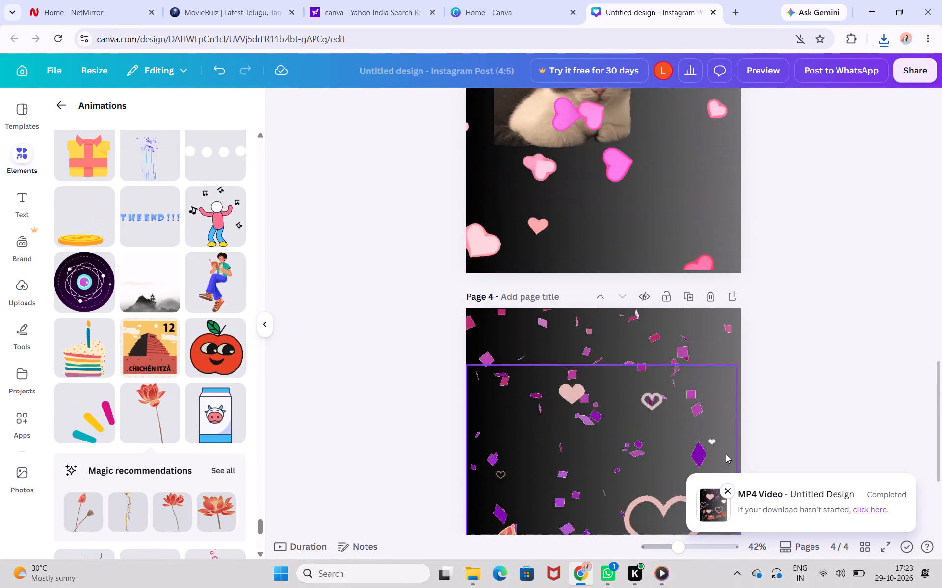
{"action": "scroll", "coordinate": [726, 454], "scroll_direction": "up", "scroll_amount": 10}
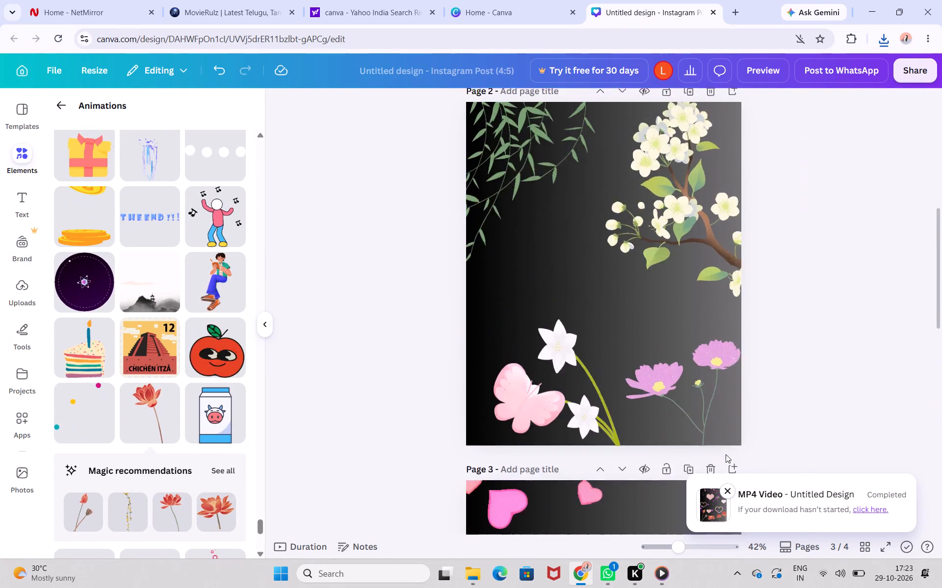
{"action": "scroll", "coordinate": [726, 454], "scroll_direction": "down", "scroll_amount": 16}
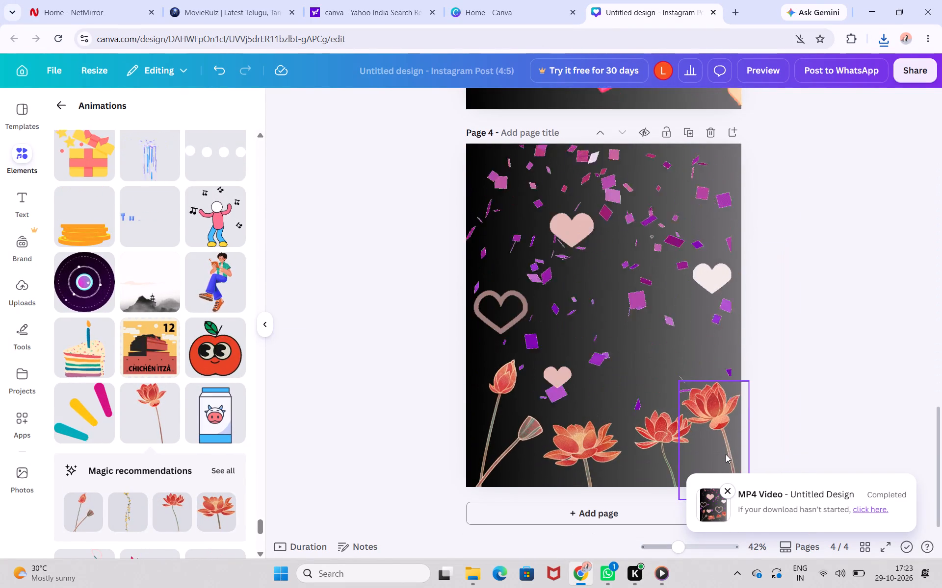
{"action": "left_click", "coordinate": [508, 508]}
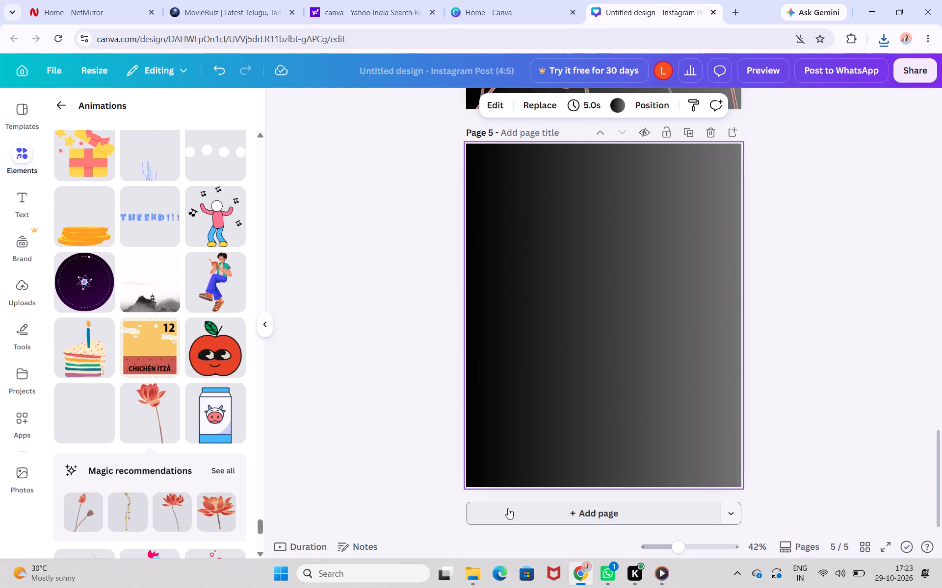
Browse further through the Animations collection for elements suited to the empty page 5.
{"action": "scroll", "coordinate": [73, 385], "scroll_direction": "down", "scroll_amount": 2}
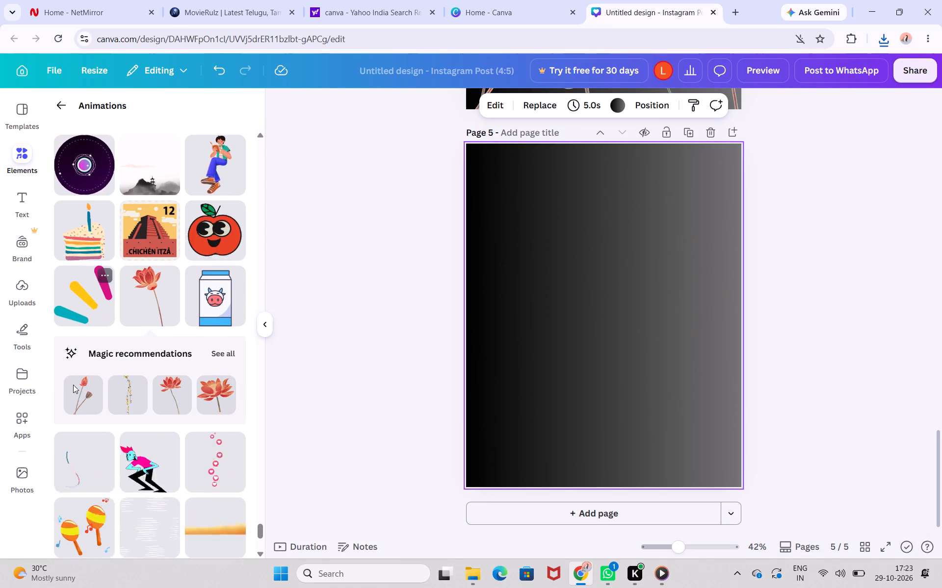
{"action": "scroll", "coordinate": [73, 385], "scroll_direction": "down", "scroll_amount": 6}
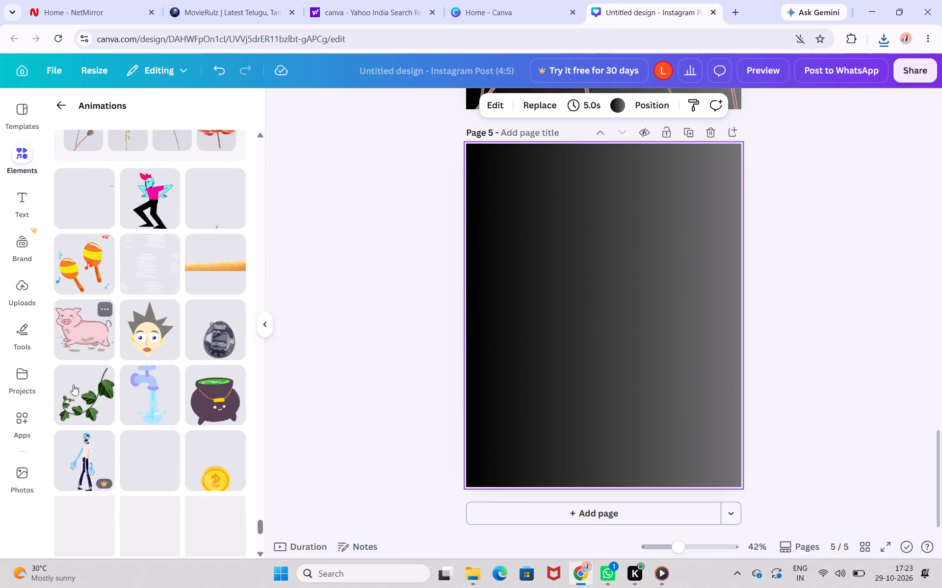
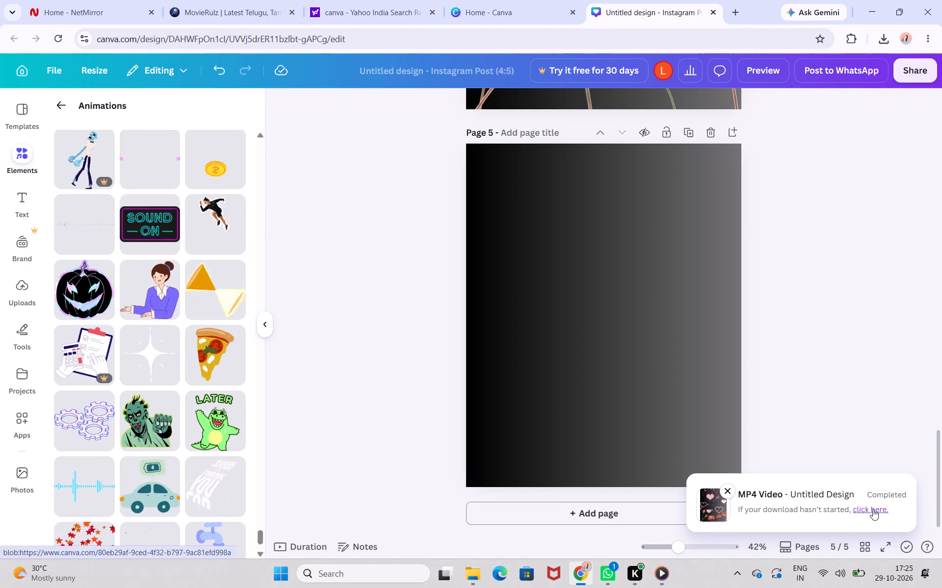
Check the Downloads folder in File Explorer and Chrome's recent download history for the newly exported MP4 video.
{"action": "left_click", "coordinate": [477, 581]}
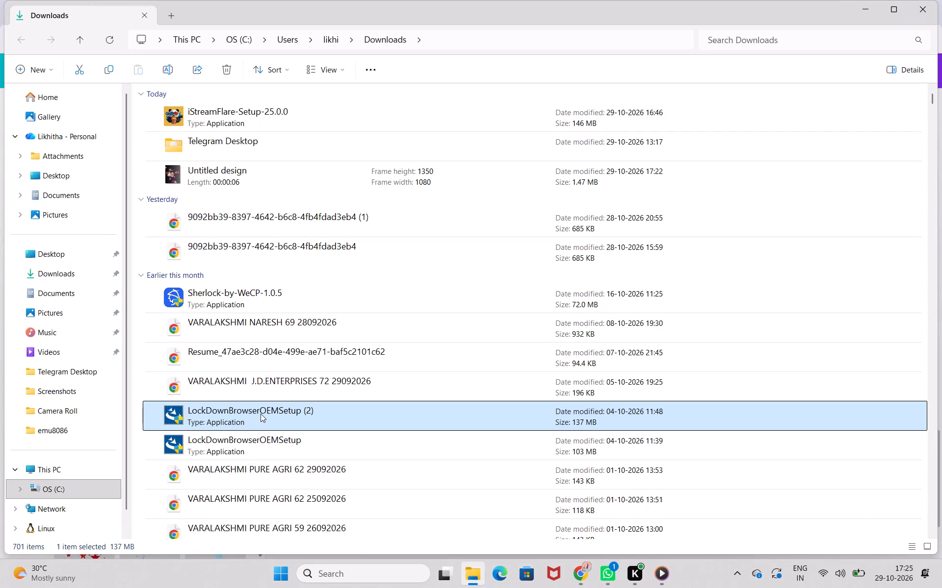
{"action": "left_click", "coordinate": [589, 577]}
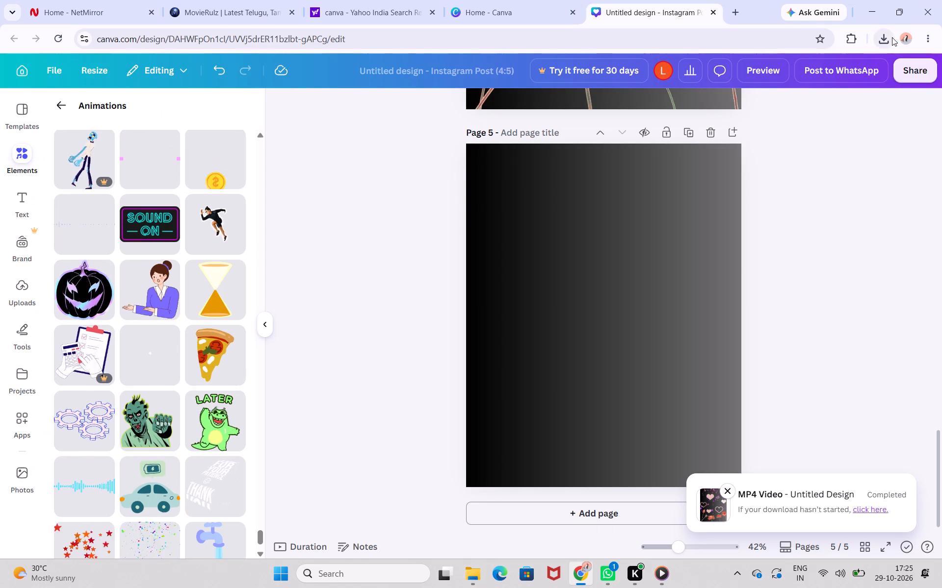
{"action": "left_click", "coordinate": [887, 38]}
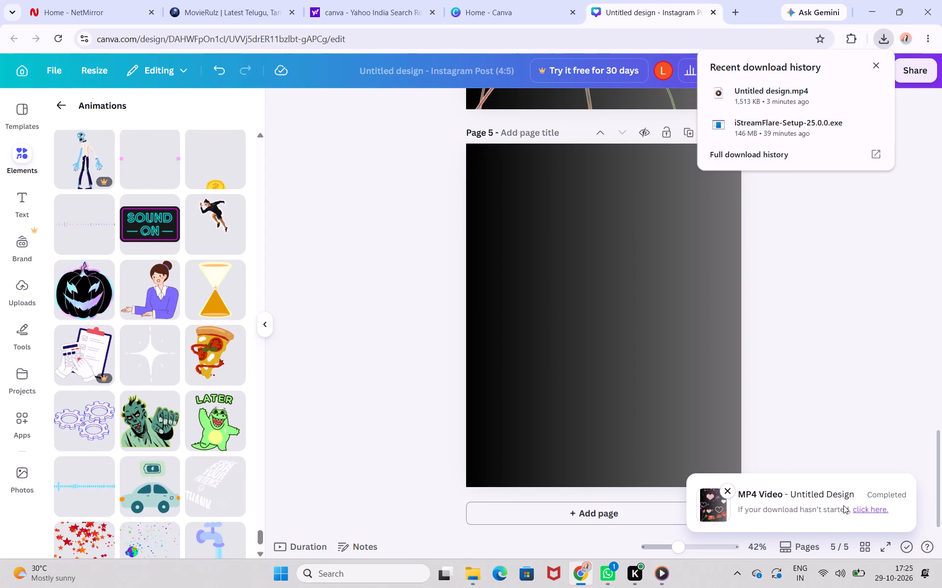
Manually start the download of the completed MP4 video and grab the downloaded file to move it out of the browser's download list.
{"action": "left_click", "coordinate": [864, 512]}
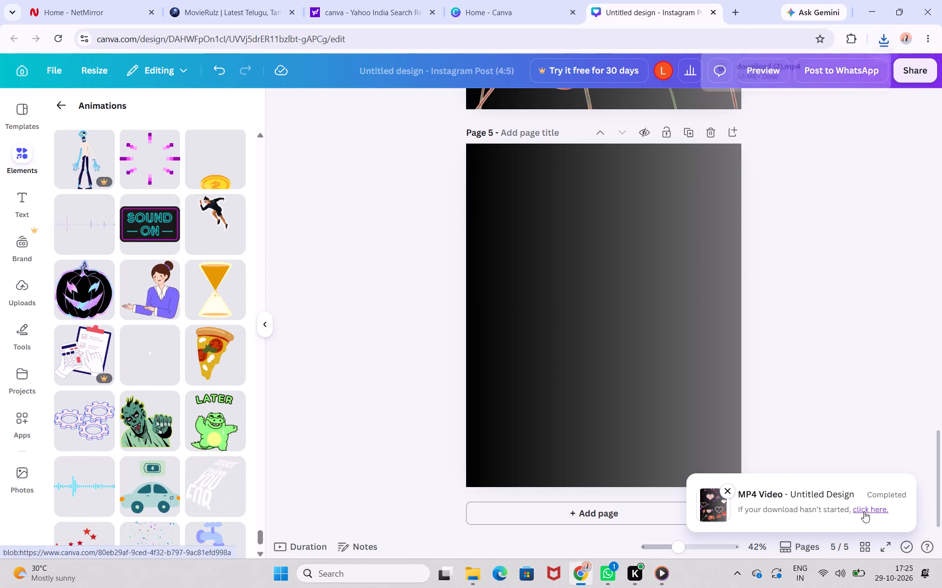
{"action": "left_click", "coordinate": [801, 64]}
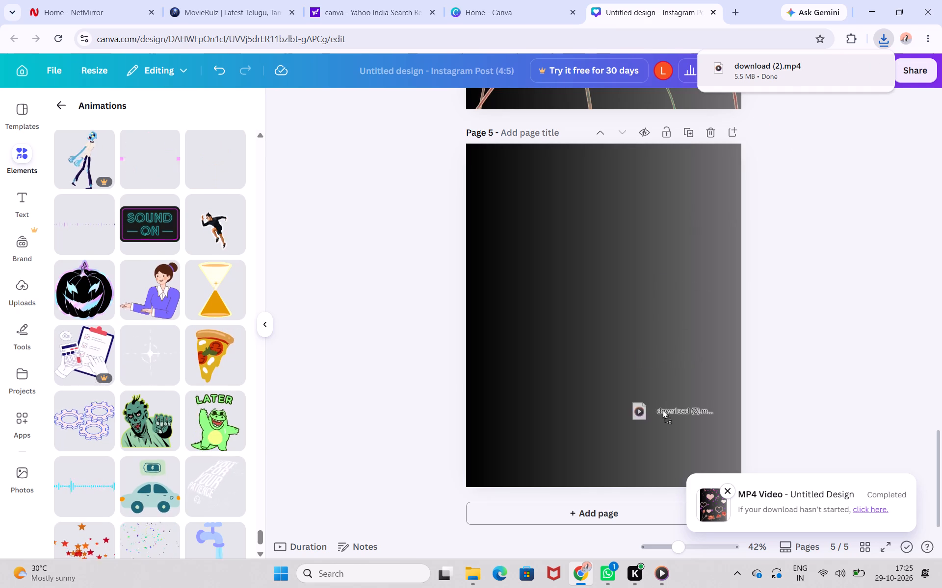
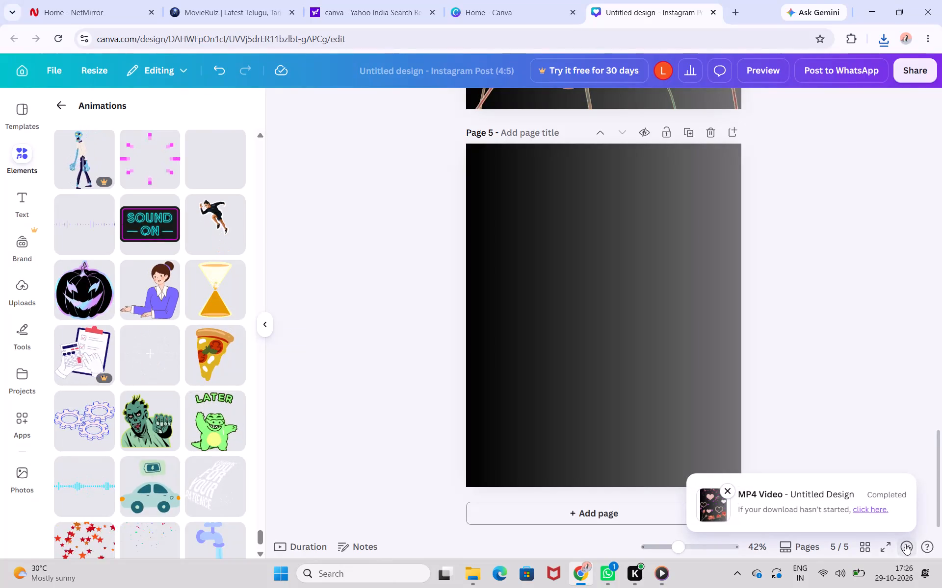
Dismiss the completed MP4 export notice and pull Untitled design.mp4 out of Chrome's recent download history.
{"action": "left_click", "coordinate": [727, 489]}
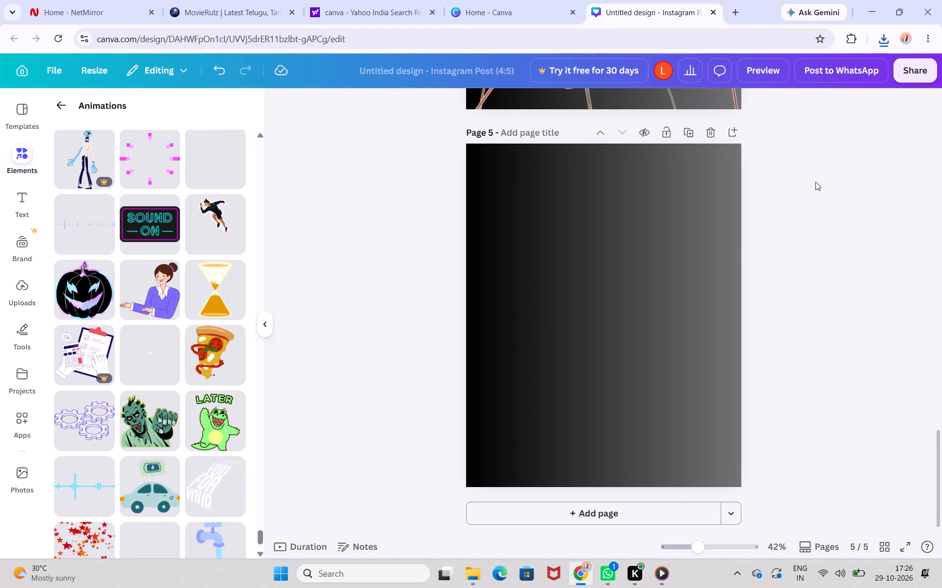
{"action": "left_click", "coordinate": [882, 41]}
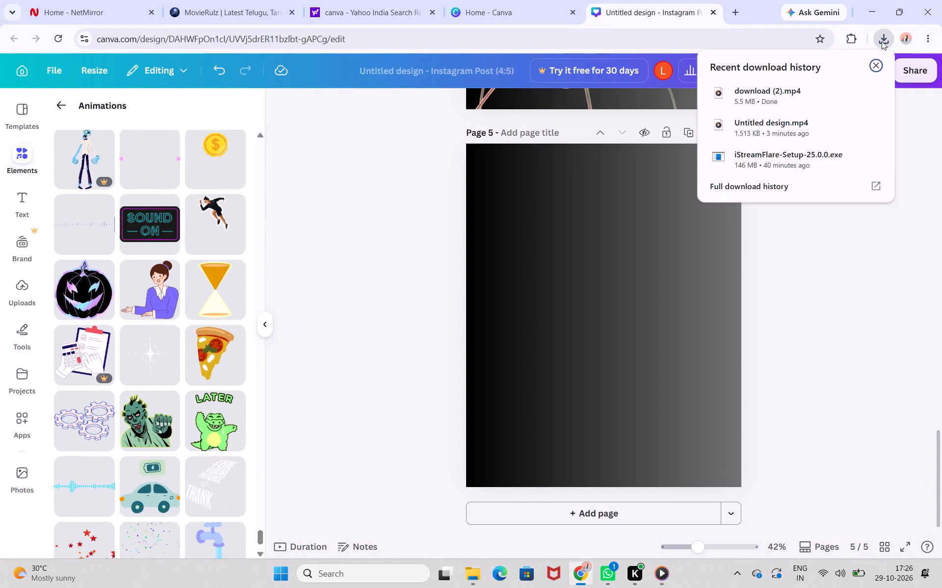
{"action": "left_click", "coordinate": [758, 127]}
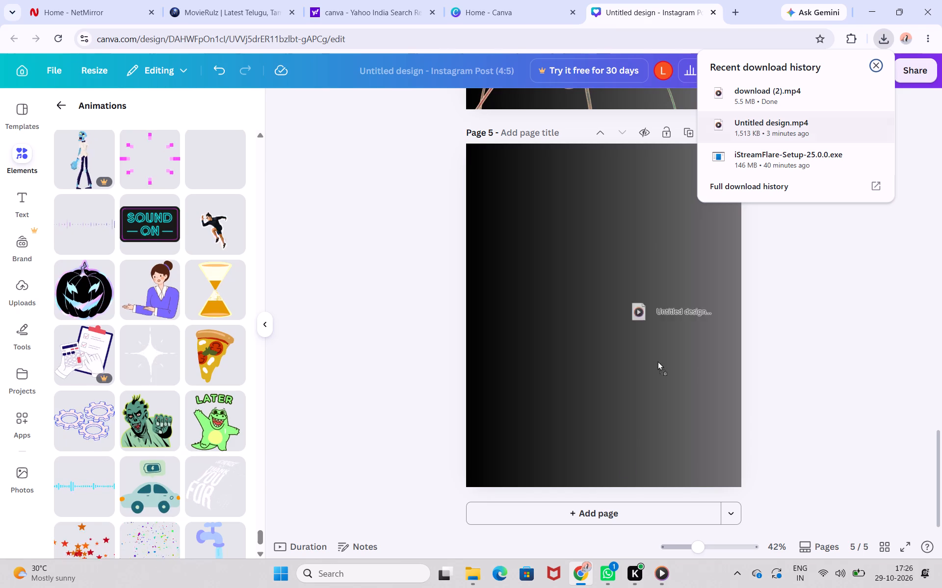